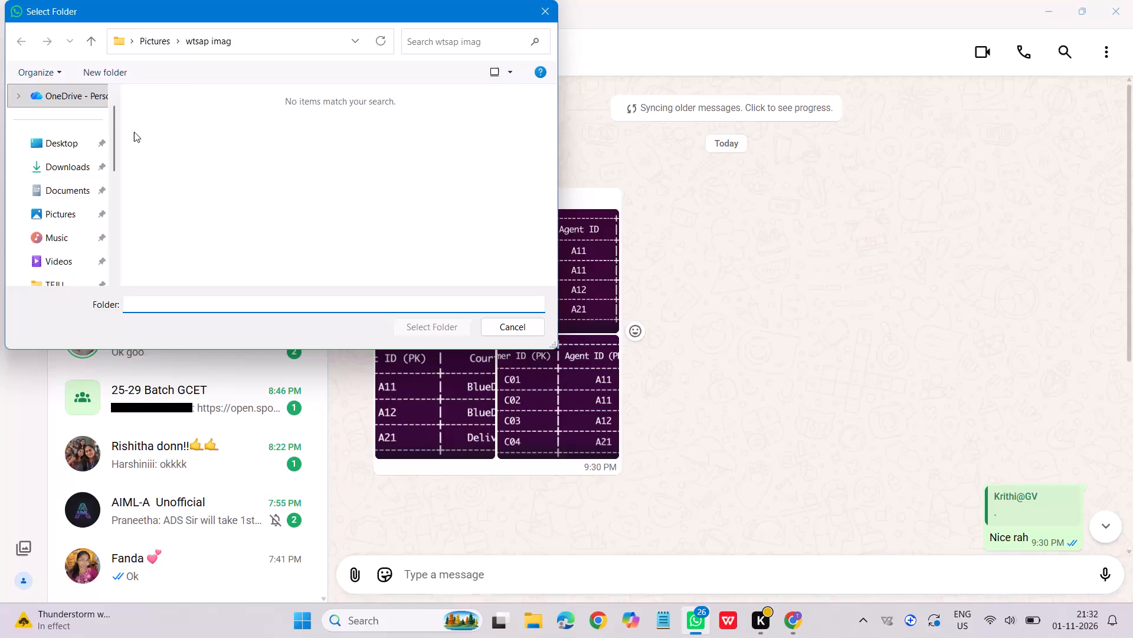
# Open the wtsap imag folder in the folder picker and check its contents.
pyautogui.scroll(-1, 48, 191)
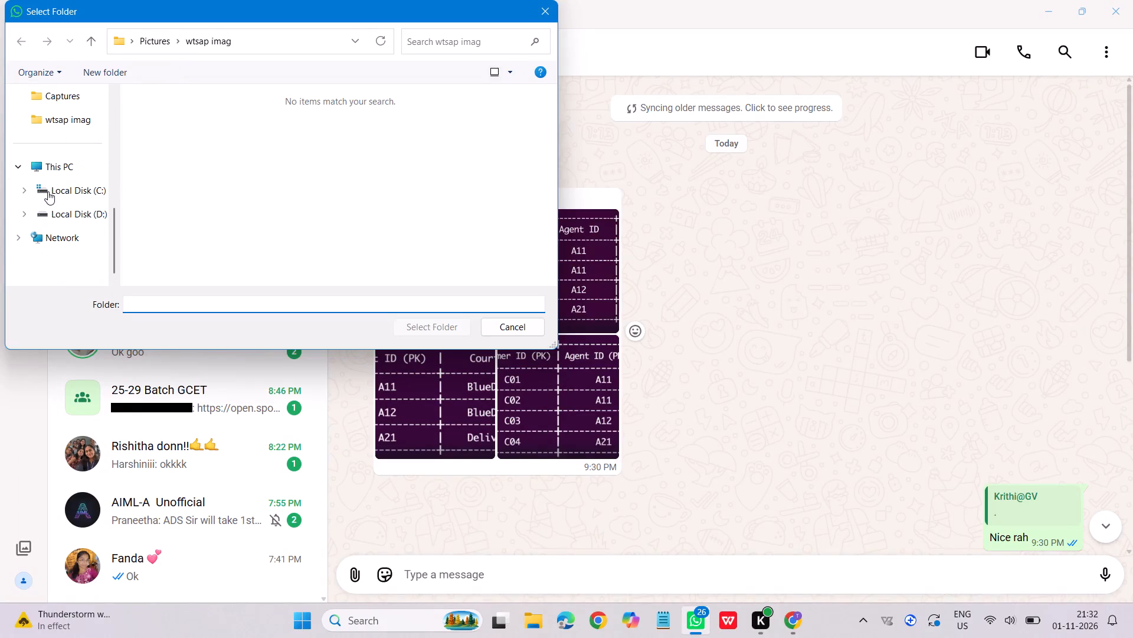
pyautogui.click(63, 119)
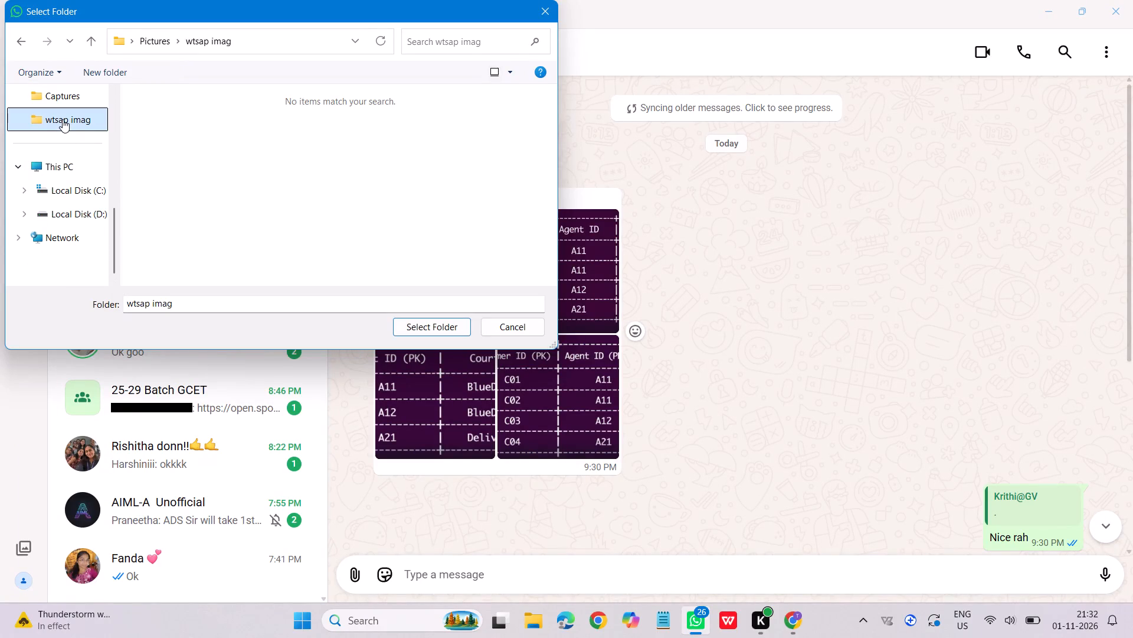
pyautogui.doubleClick(63, 119)
pyautogui.scroll(3, 339, 96)
pyautogui.click(19, 40)
pyautogui.tripleClick(19, 40)
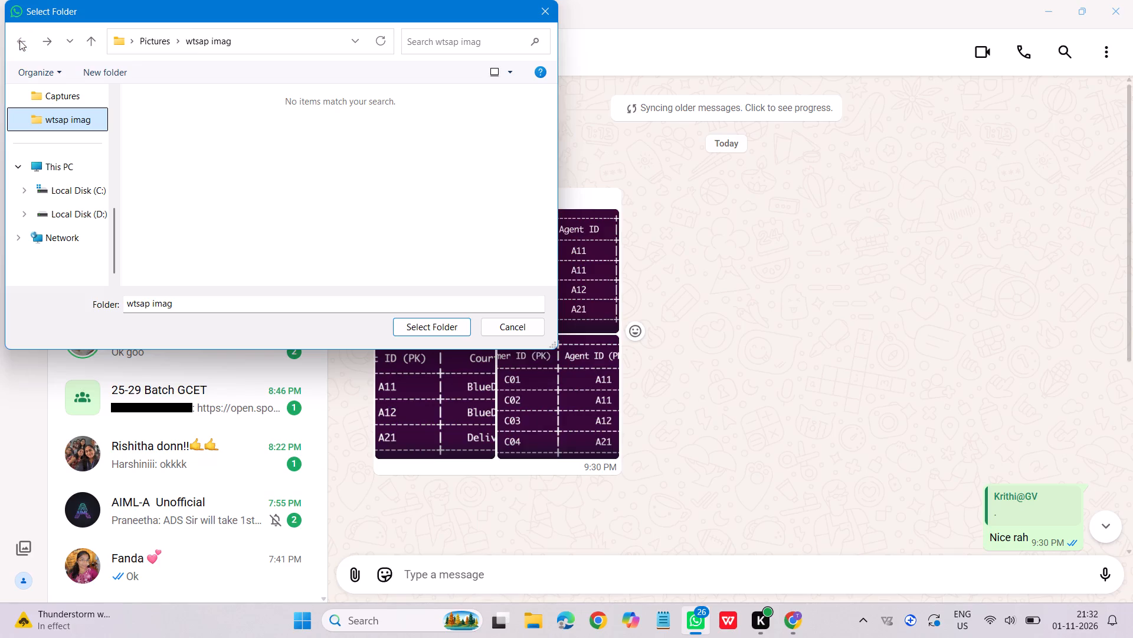
pyautogui.click(19, 40)
pyautogui.tripleClick(78, 116)
pyautogui.doubleClick(78, 116)
pyautogui.moveTo(78, 116); pyautogui.dragTo(71, 174)
# Look through the folders on Local Disk (C:) and return to the wtsap imag folder.
pyautogui.click(73, 187)
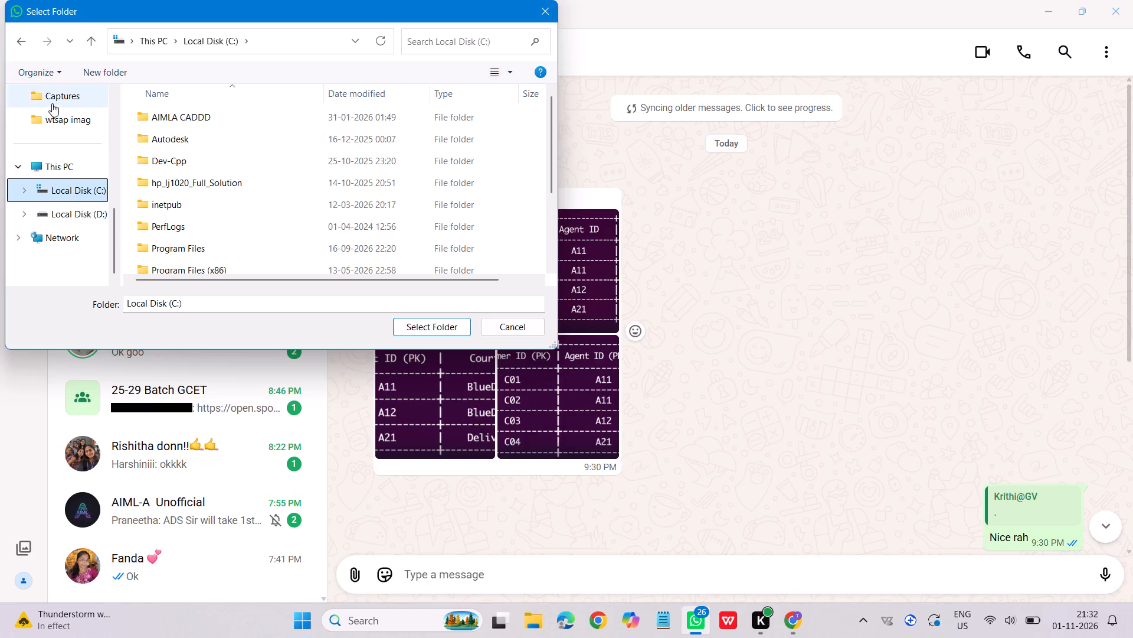
pyautogui.click(54, 118)
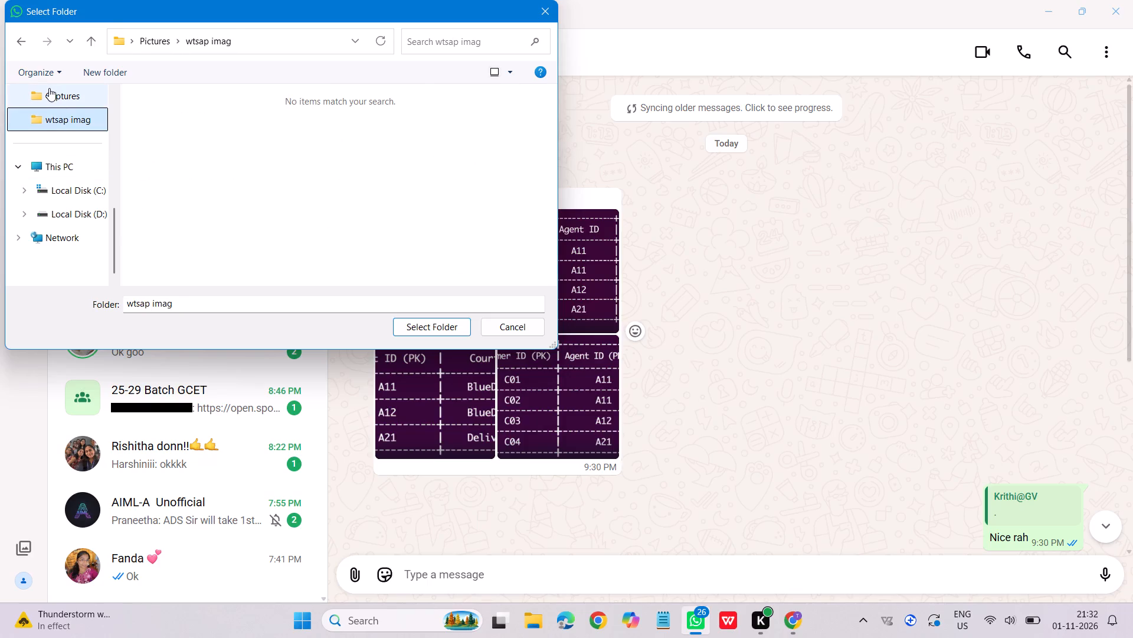
pyautogui.scroll(1, 54, 102)
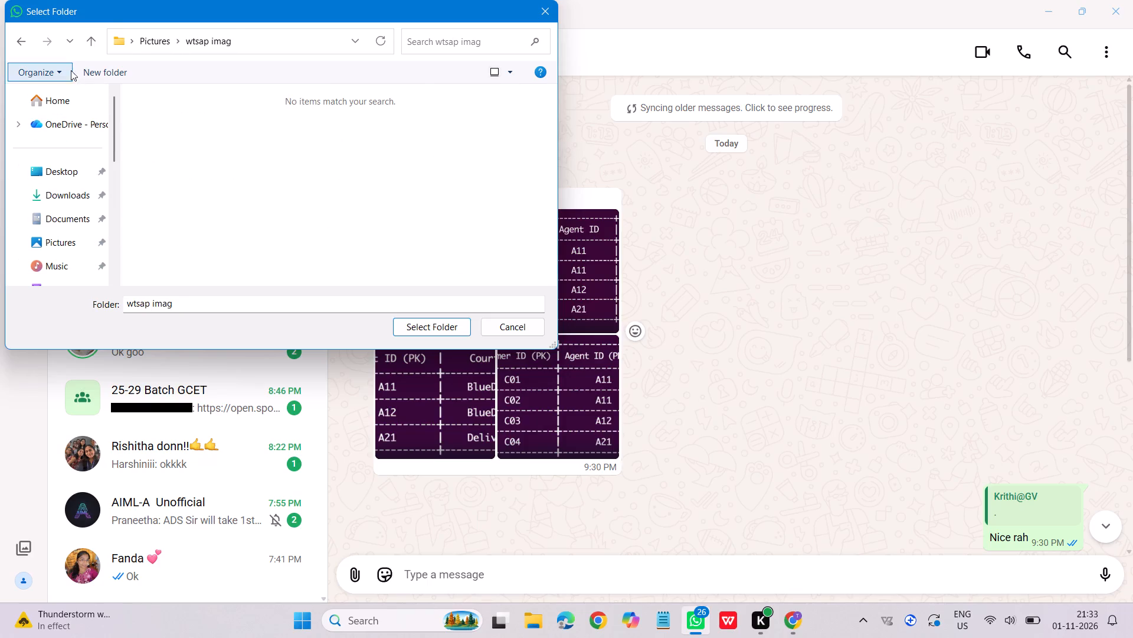
pyautogui.click(68, 38)
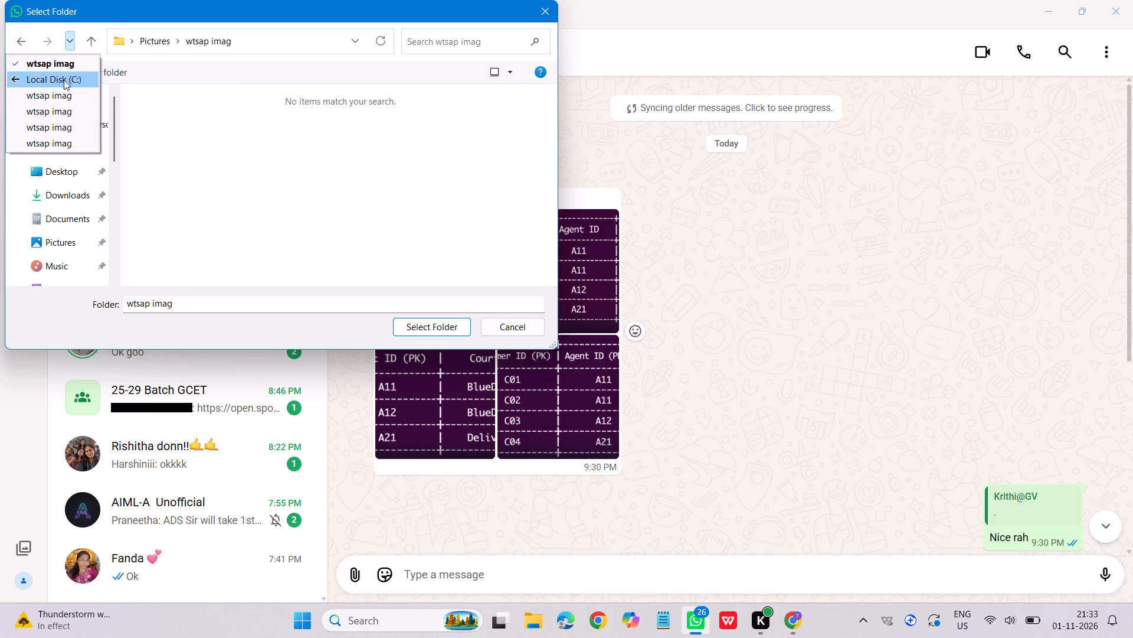
pyautogui.click(60, 95)
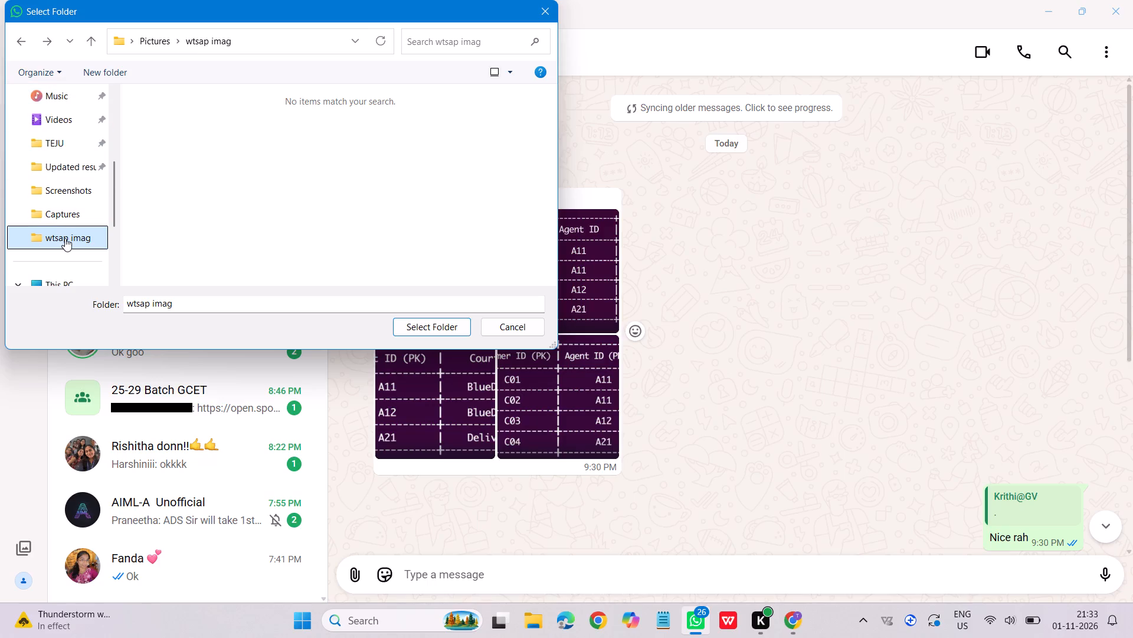
pyautogui.click(64, 242)
pyautogui.scroll(1, 64, 129)
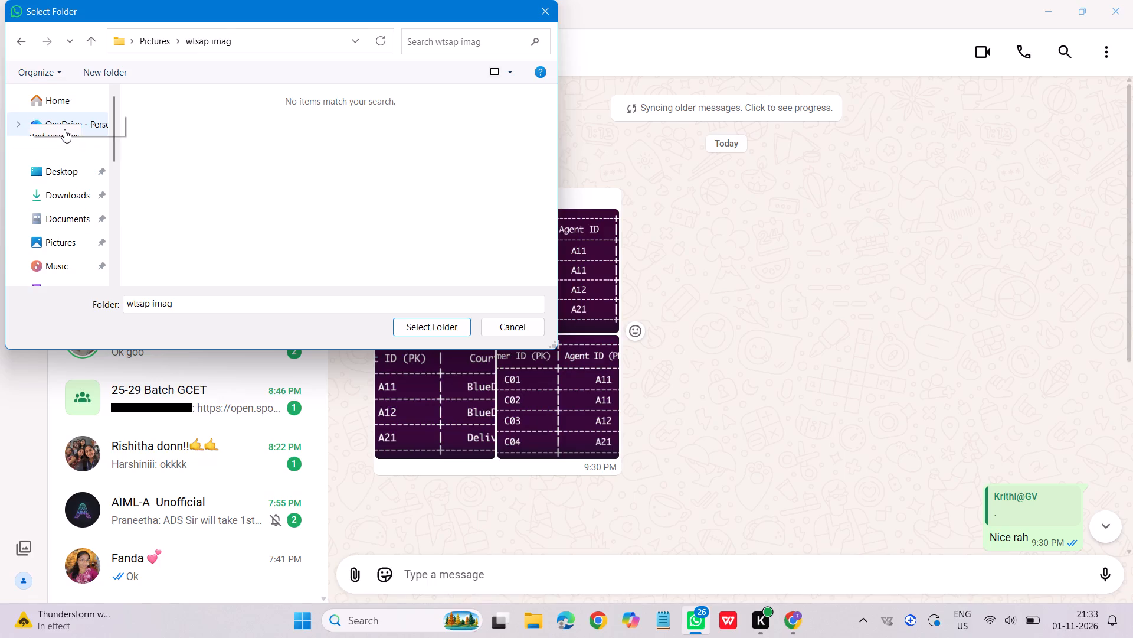
pyautogui.scroll(1, 64, 129)
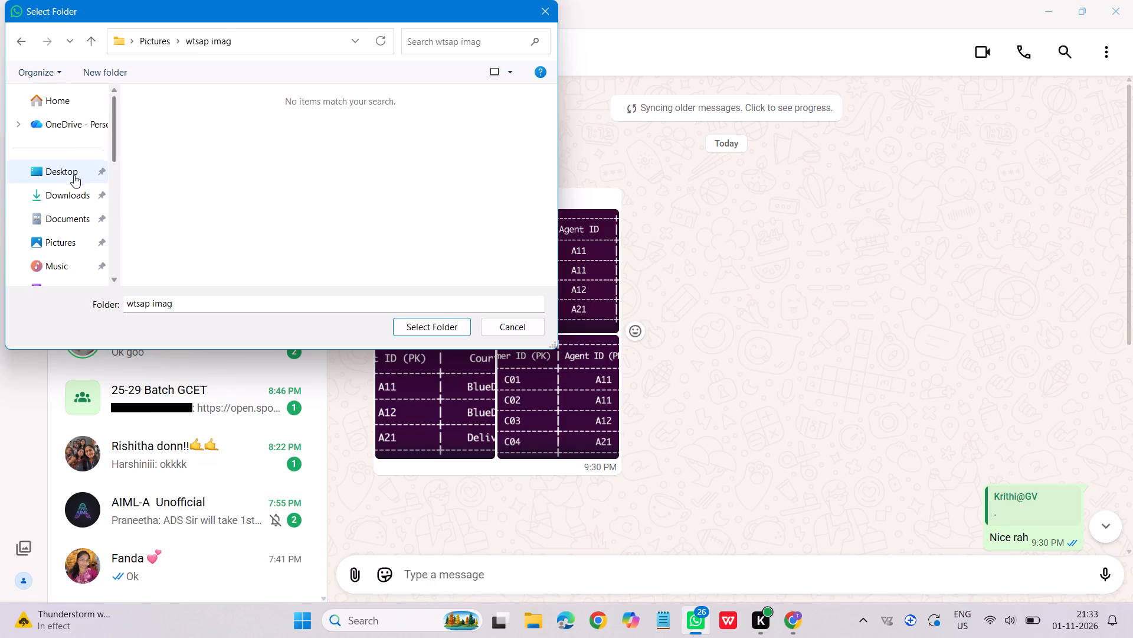
# Check the Desktop's folders and return to the wtsap imag folder in Pictures.
pyautogui.click(73, 172)
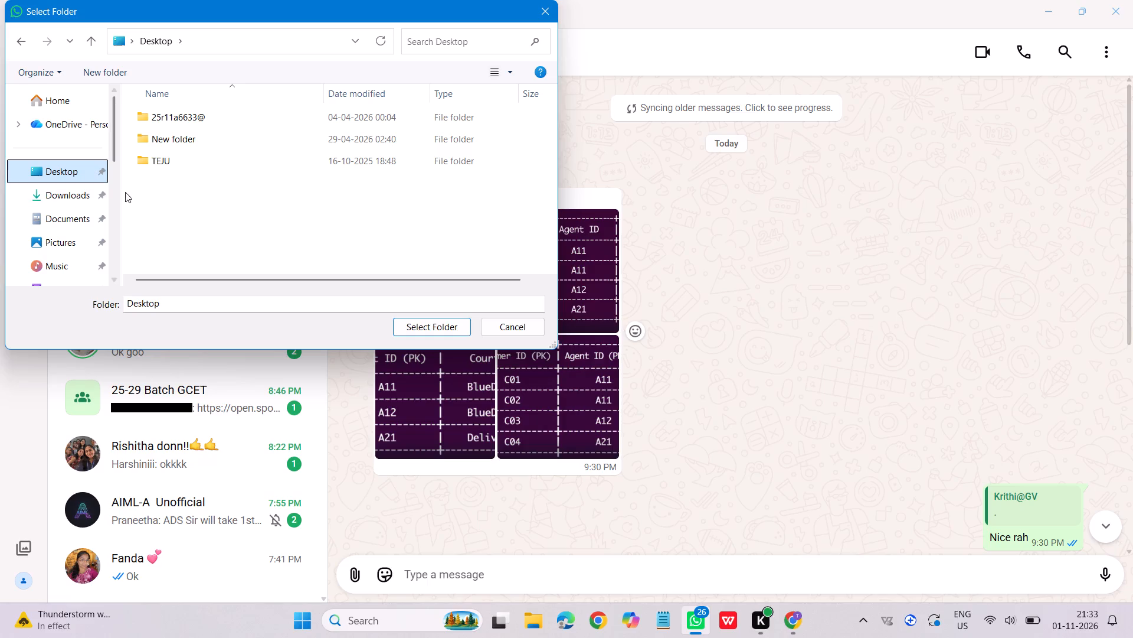
pyautogui.scroll(-1, 39, 196)
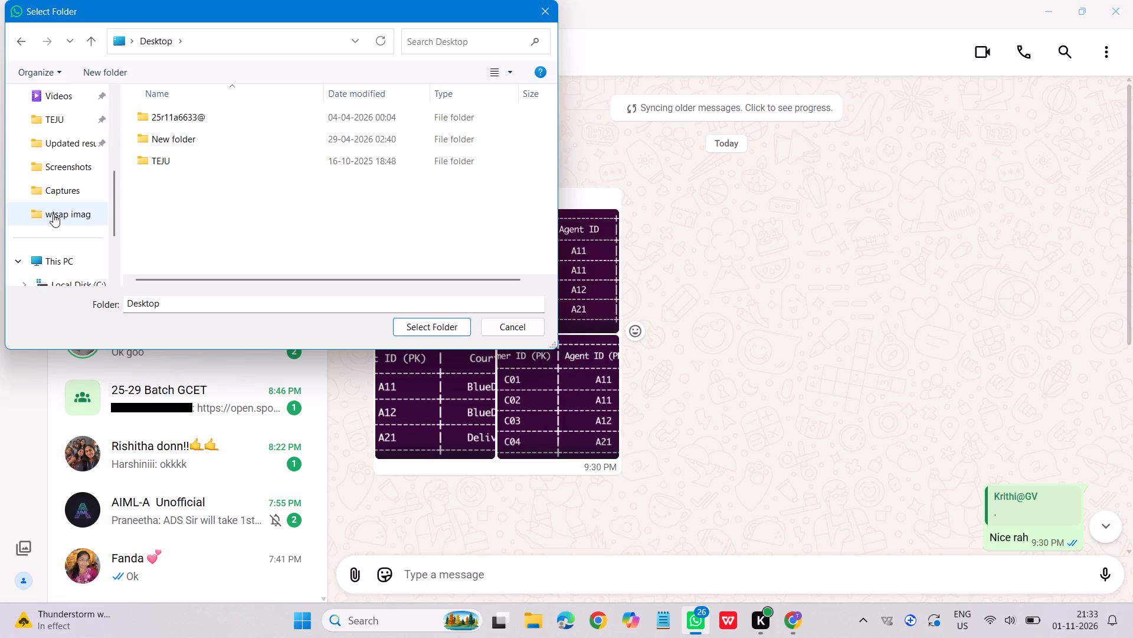
pyautogui.click(53, 214)
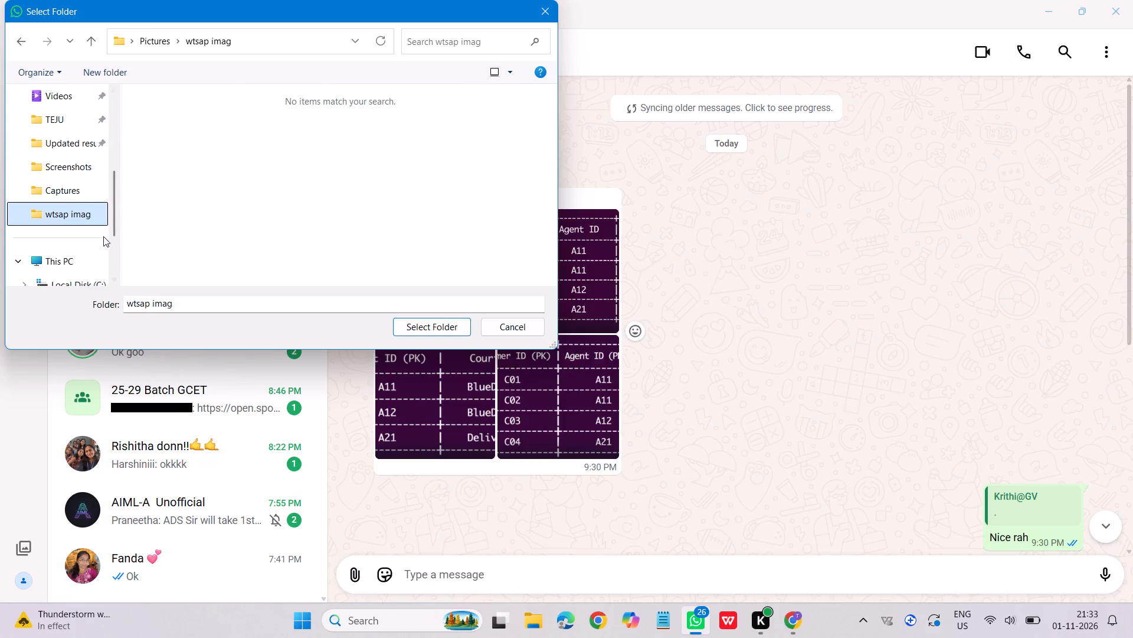
pyautogui.scroll(-1, 57, 275)
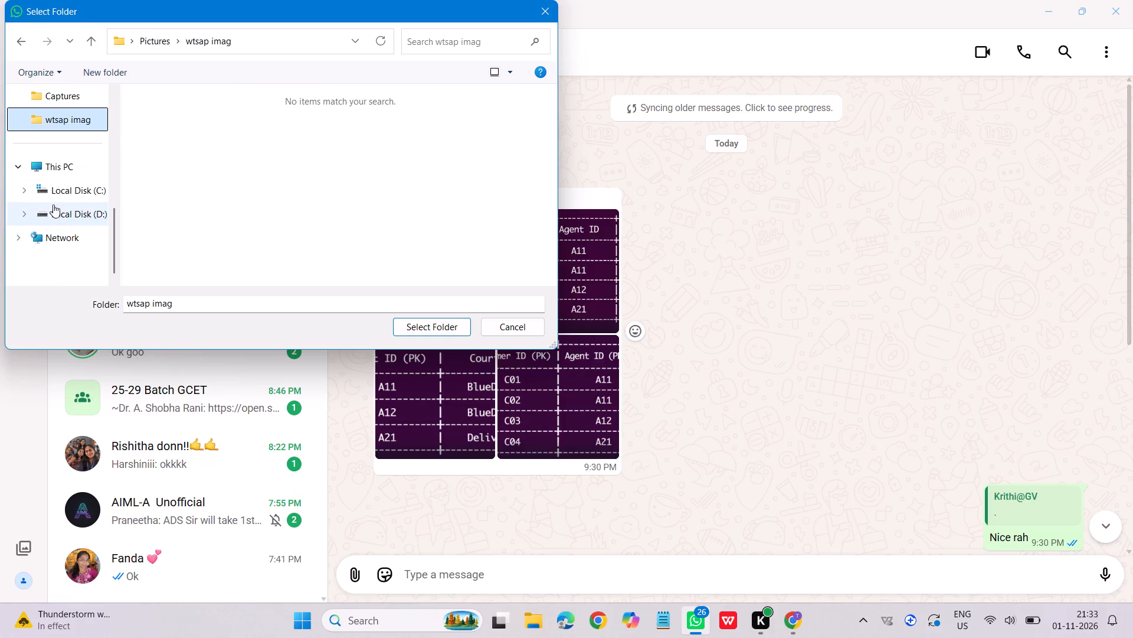
# Open Local Disk (C:) in the folder picker and look through its folders.
pyautogui.doubleClick(60, 191)
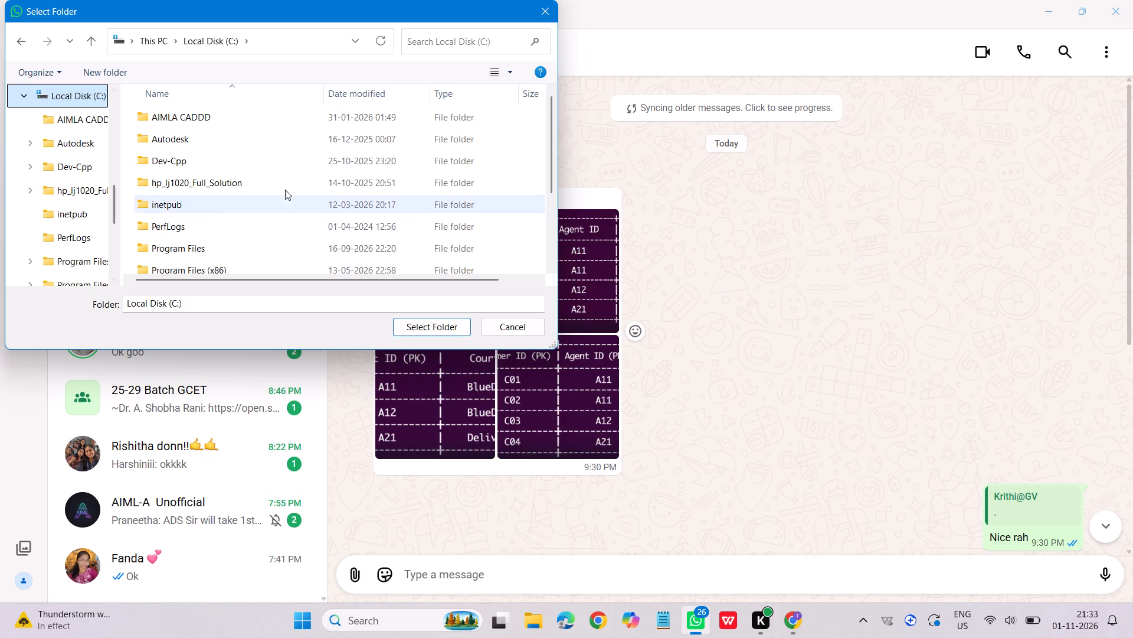
pyautogui.scroll(-2, 299, 193)
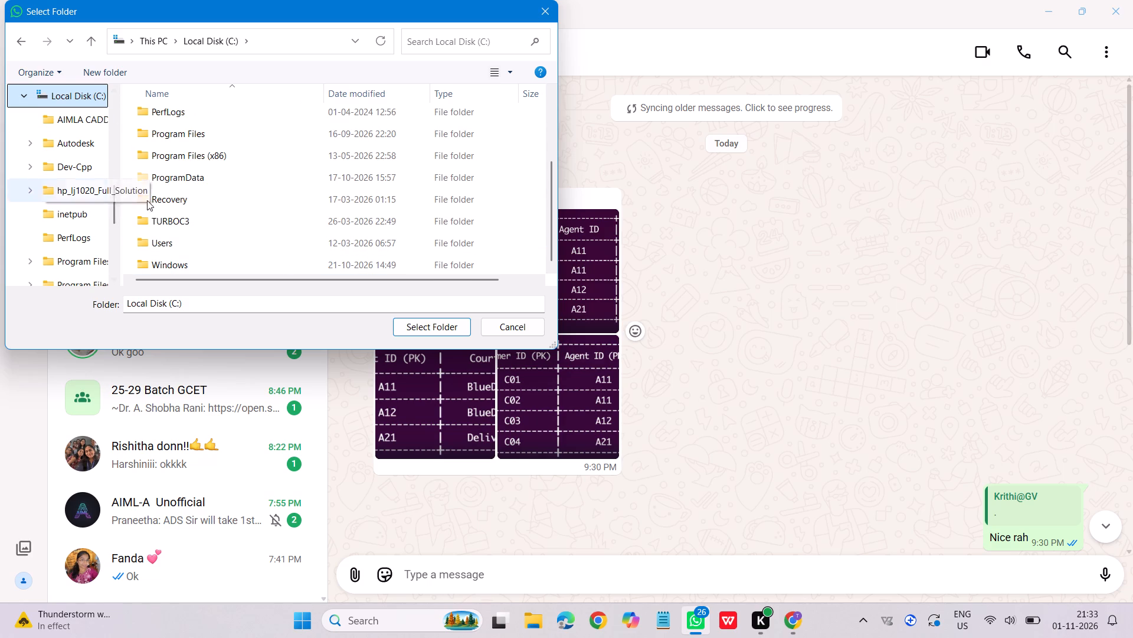
pyautogui.scroll(-1, 274, 180)
pyautogui.scroll(1, 274, 180)
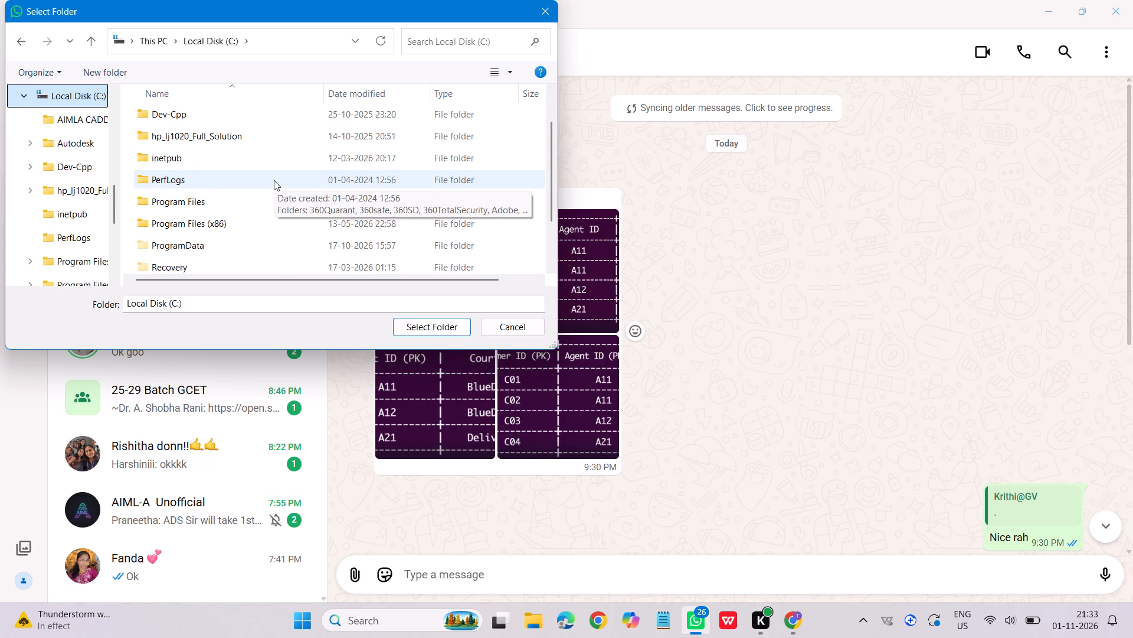
pyautogui.scroll(4, 274, 180)
pyautogui.scroll(-2, 274, 180)
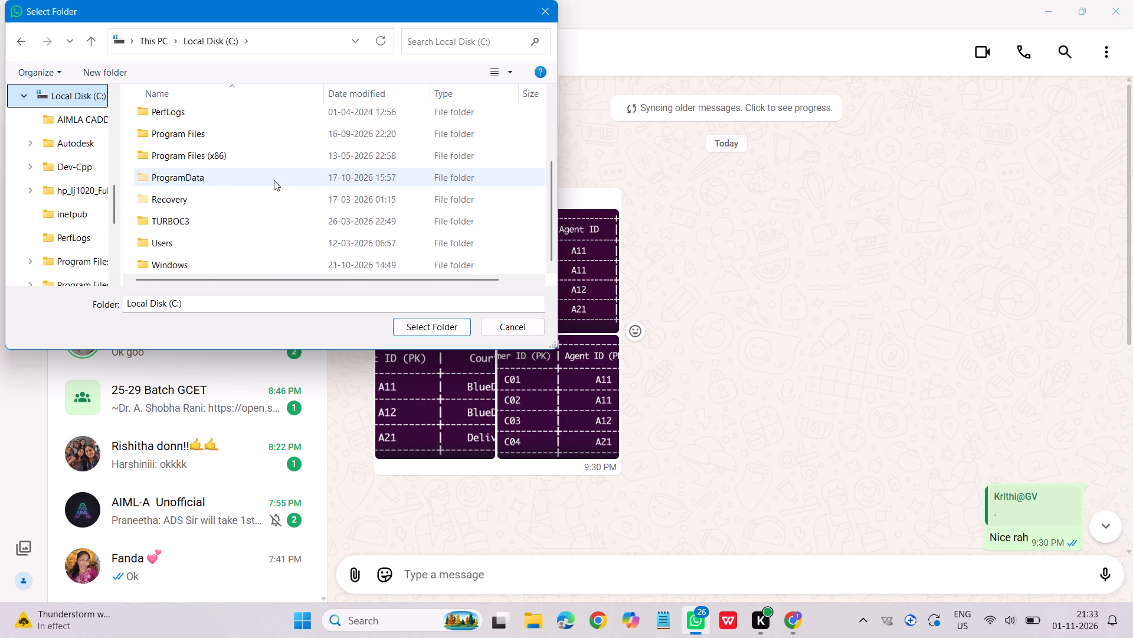
pyautogui.scroll(7, 274, 180)
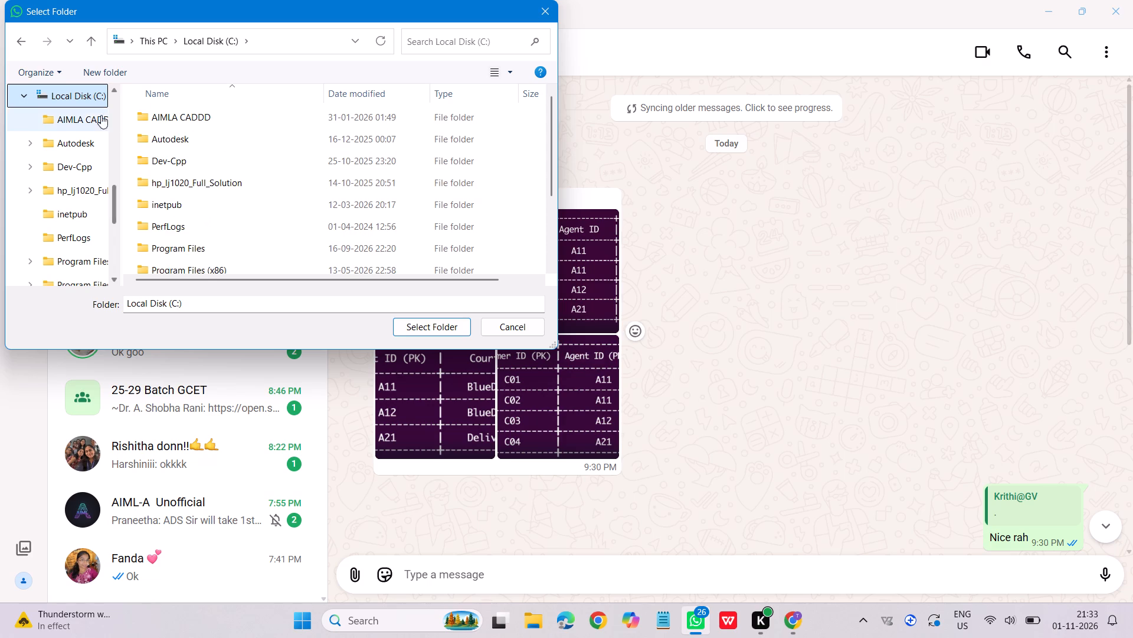
# Go to Pictures in the folder picker and select the wtsap imag folder.
pyautogui.scroll(2, 91, 110)
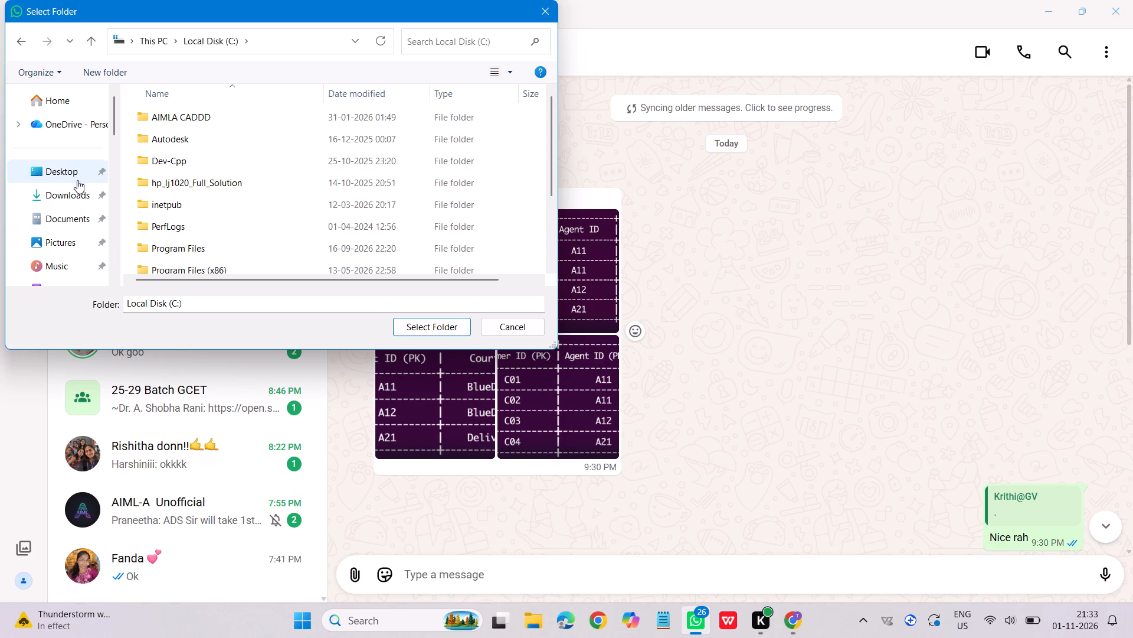
pyautogui.scroll(-1, 73, 230)
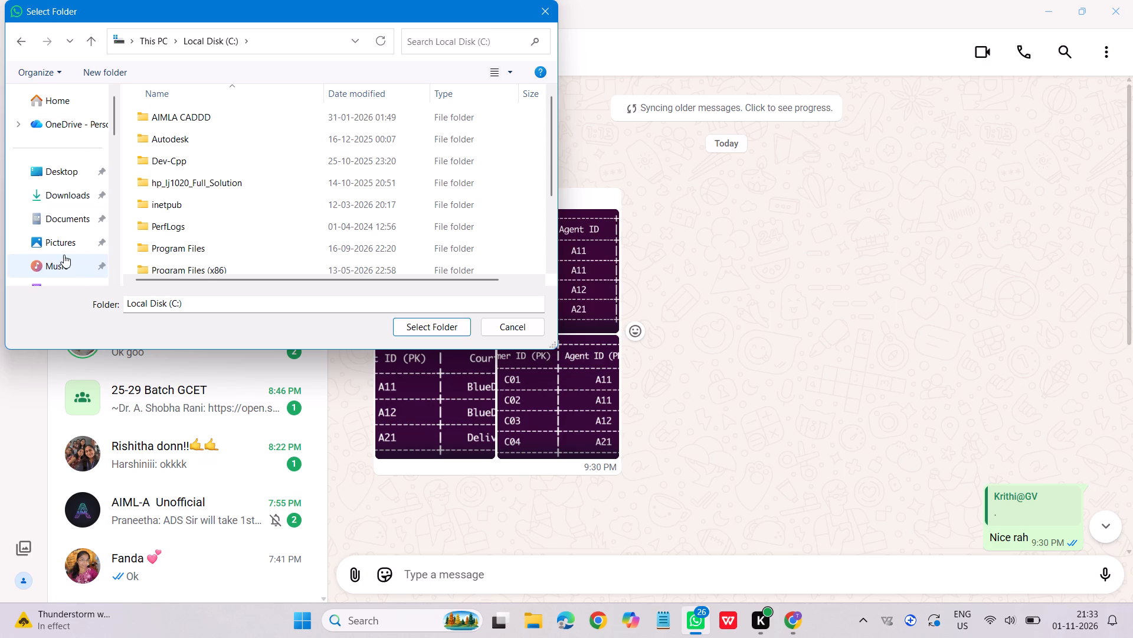
pyautogui.click(58, 243)
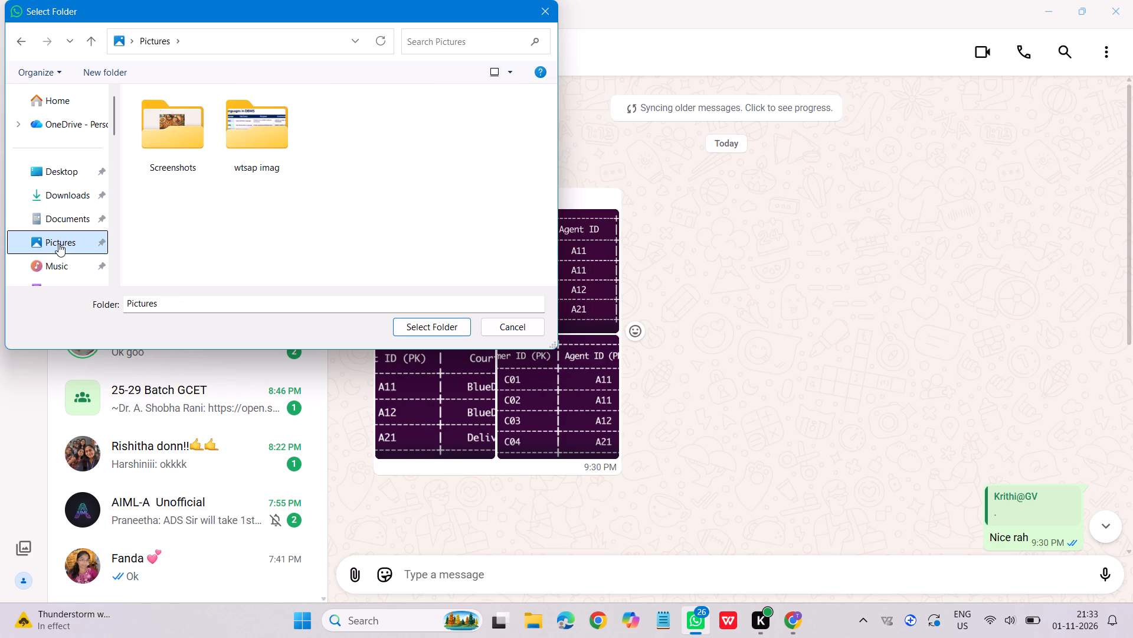
pyautogui.click(247, 136)
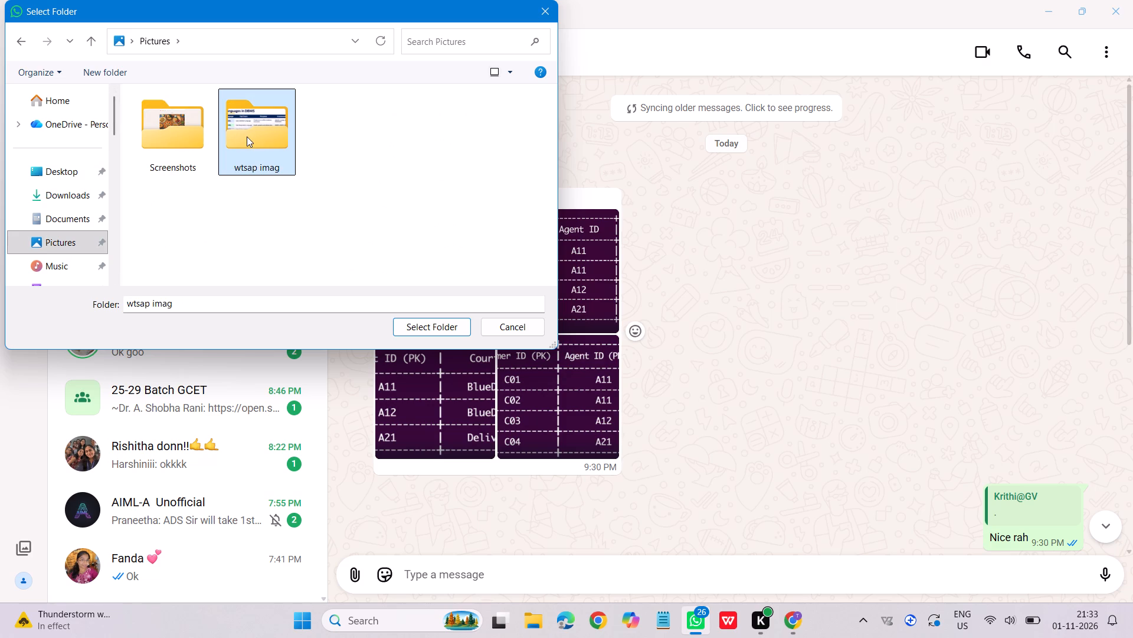
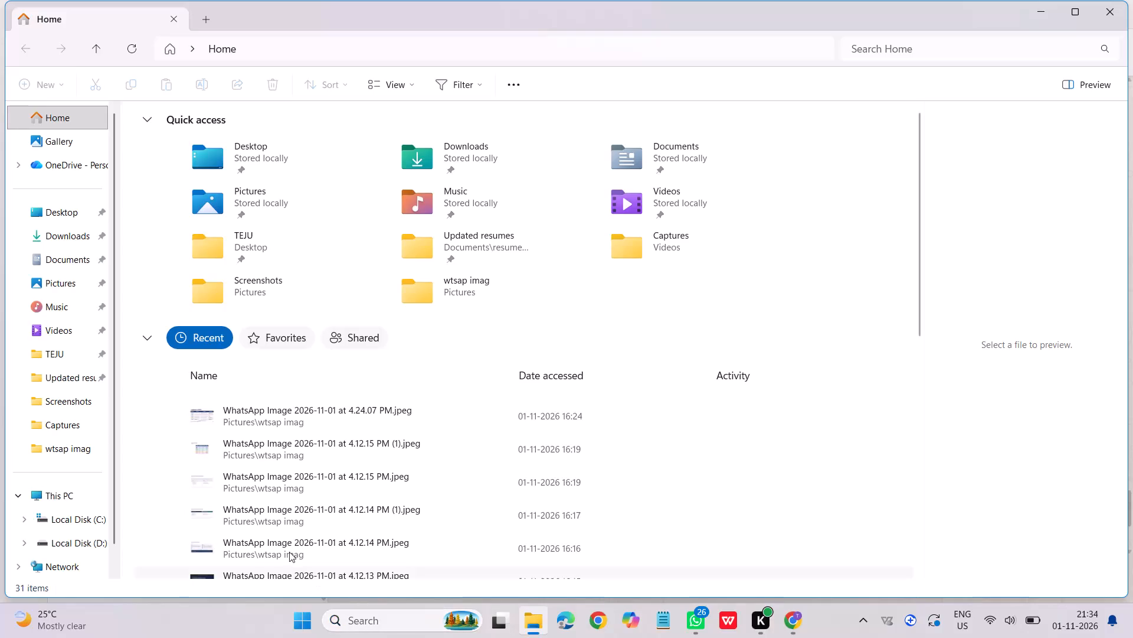
# Open the wtsap imag folder in File Explorer to view its saved WhatsApp images.
pyautogui.click(90, 450)
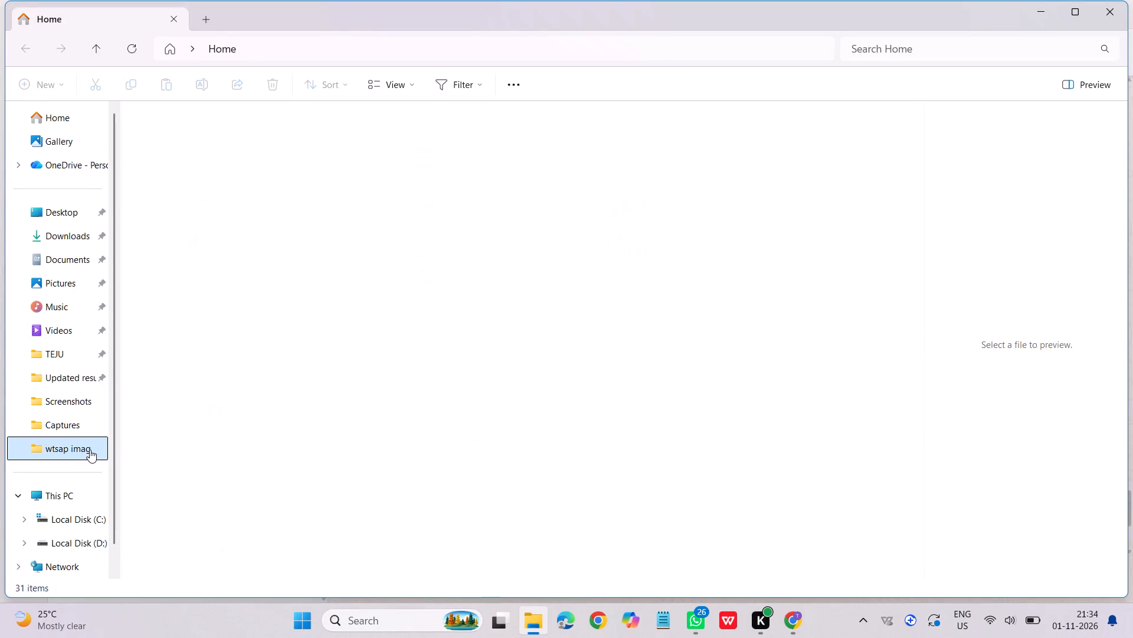
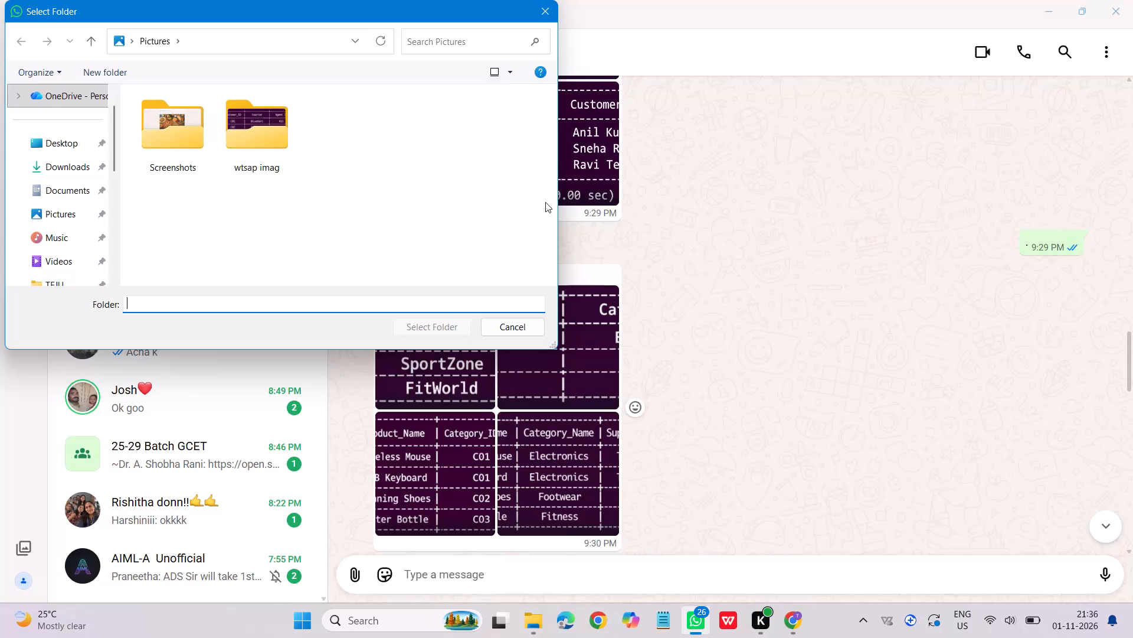
# Select the wtsap imag folder in Pictures as the destination for the chat's table images.
pyautogui.click(257, 119)
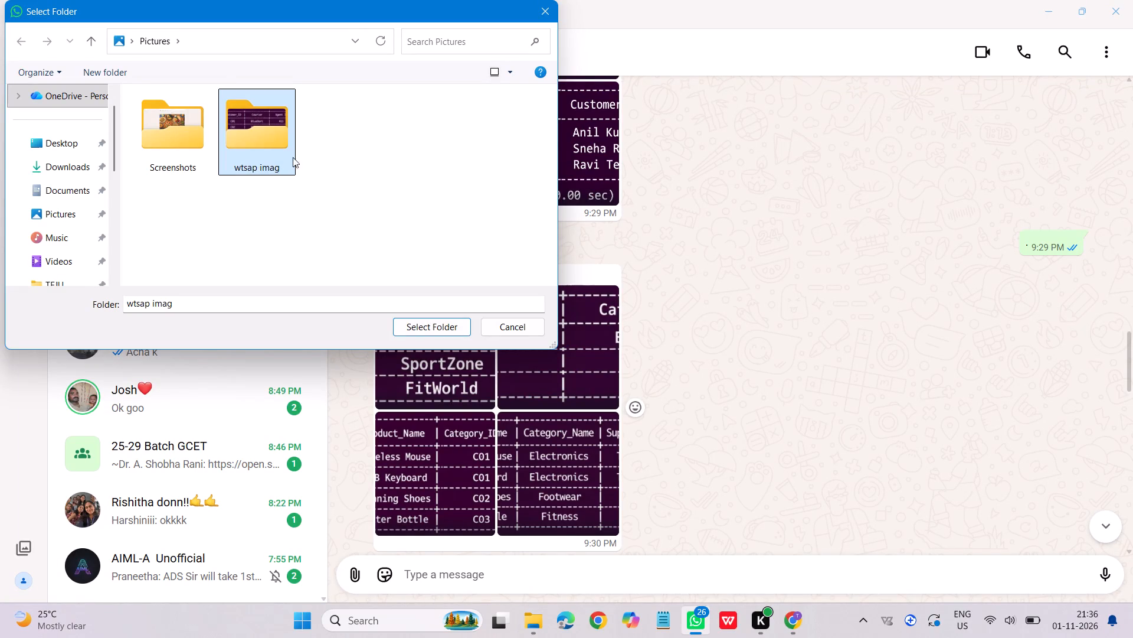
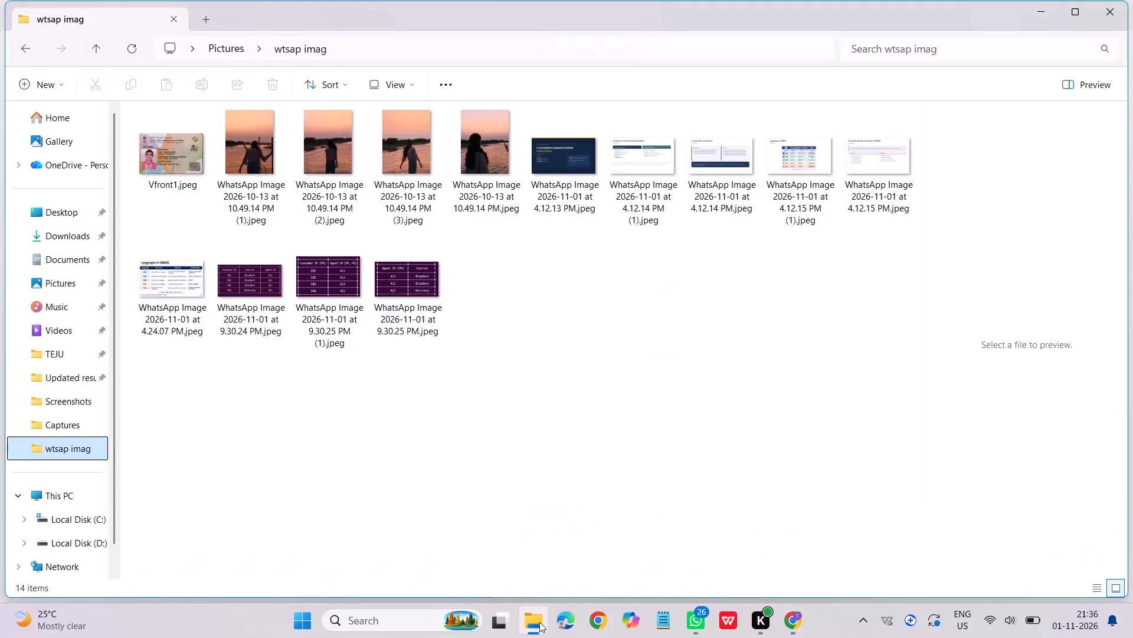
# Refresh the wtsap imag folder in Pictures to check the saved WhatsApp images.
pyautogui.scroll(7, 574, 333)
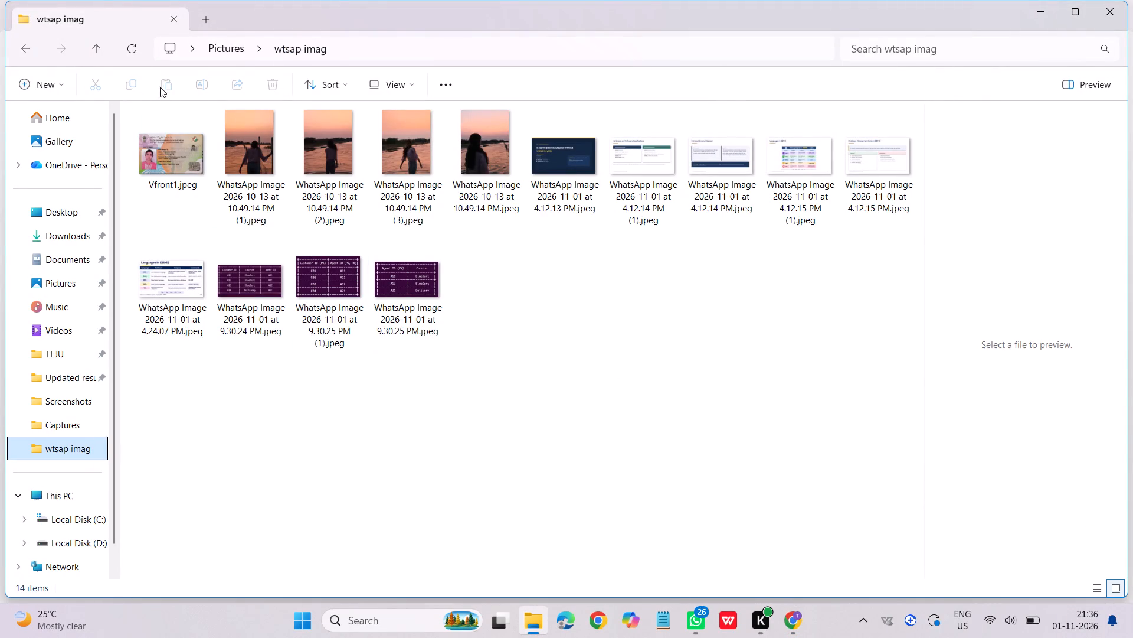
pyautogui.click(132, 53)
pyautogui.doubleClick(132, 53)
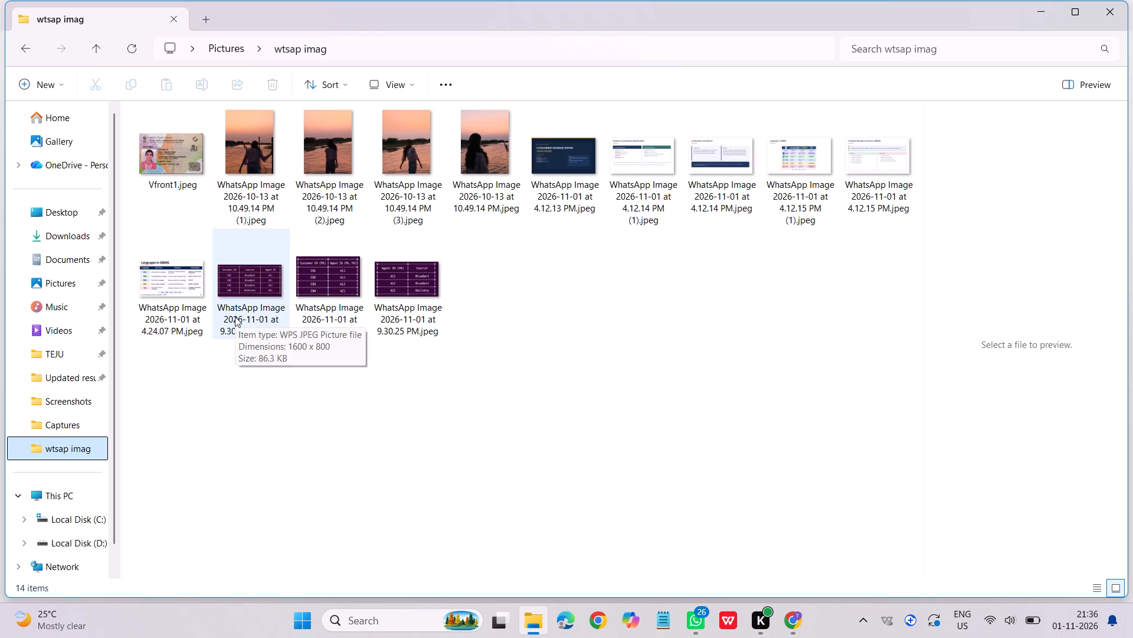
# Look through the contents of the Captures, Screenshots, Updated resumes, TEJU, Documents and Downloads folders and Local Disk (C:).
pyautogui.click(71, 415)
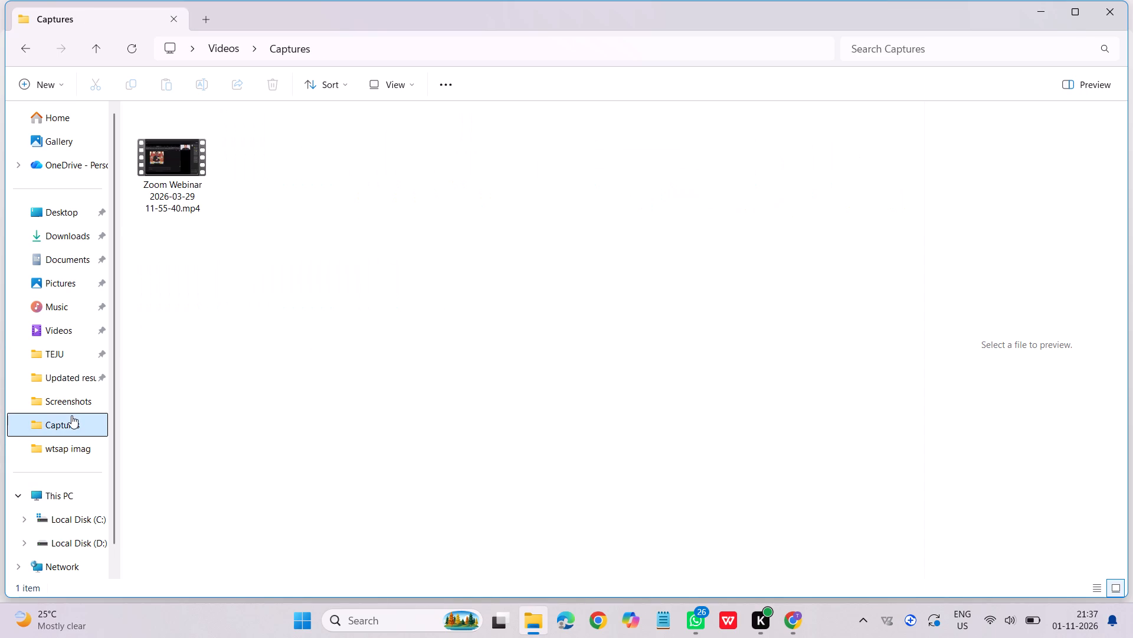
pyautogui.click(54, 402)
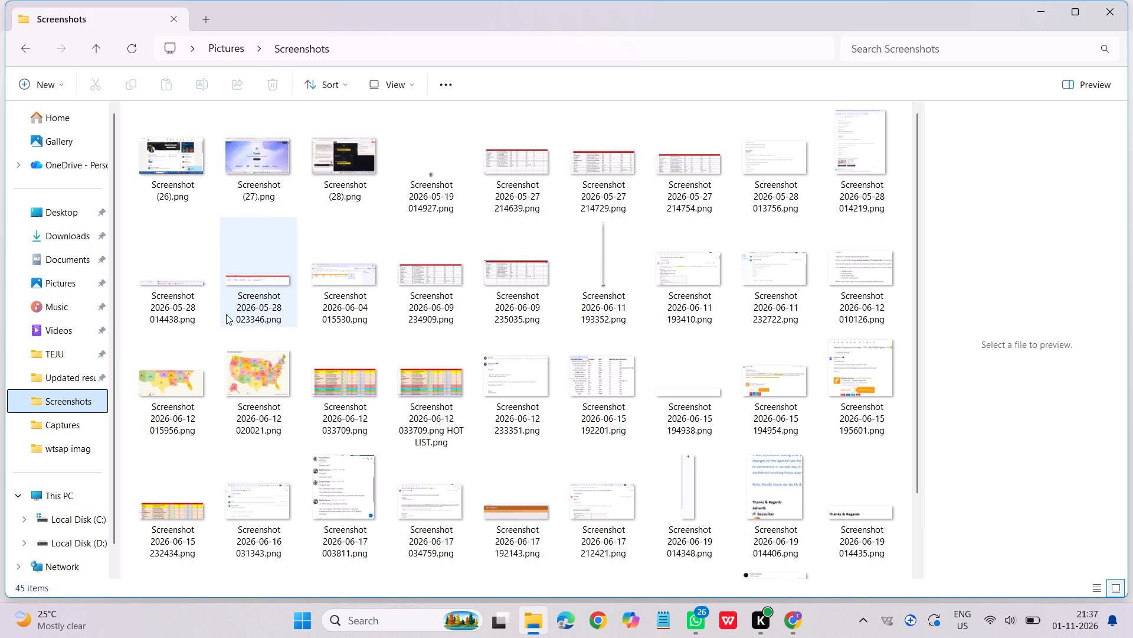
pyautogui.scroll(-3, 249, 330)
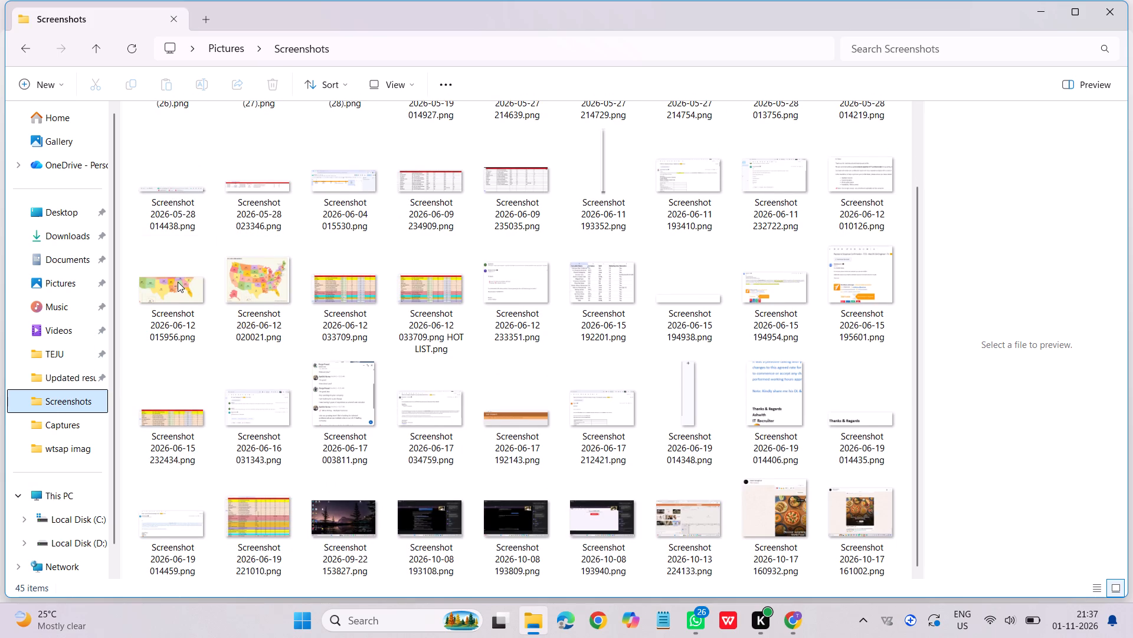
pyautogui.click(52, 377)
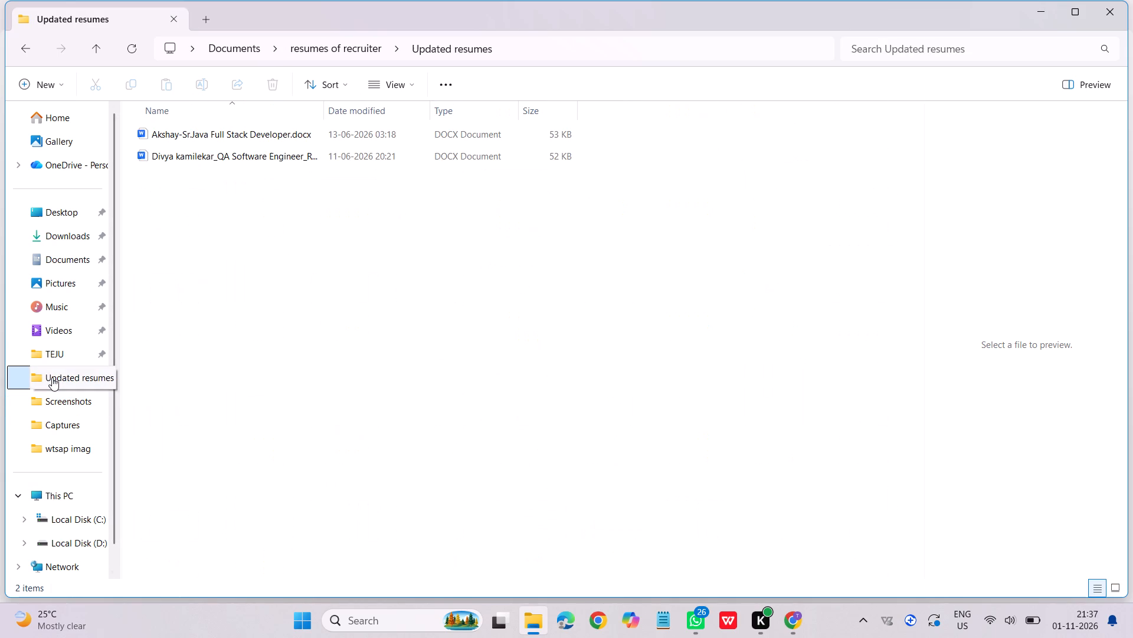
pyautogui.click(32, 351)
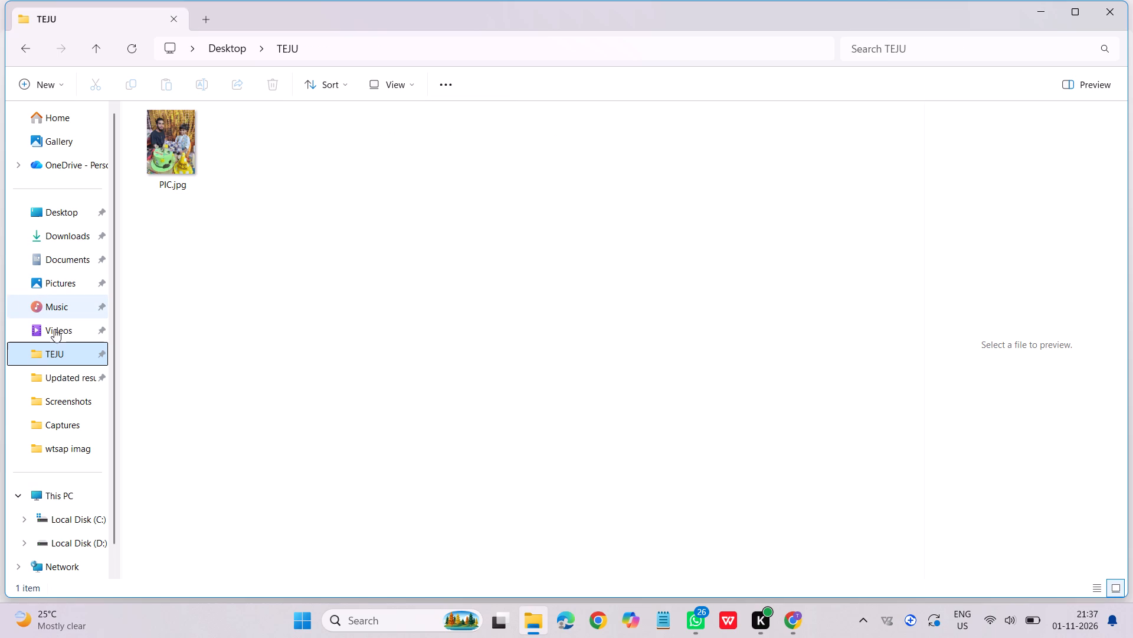
pyautogui.click(61, 256)
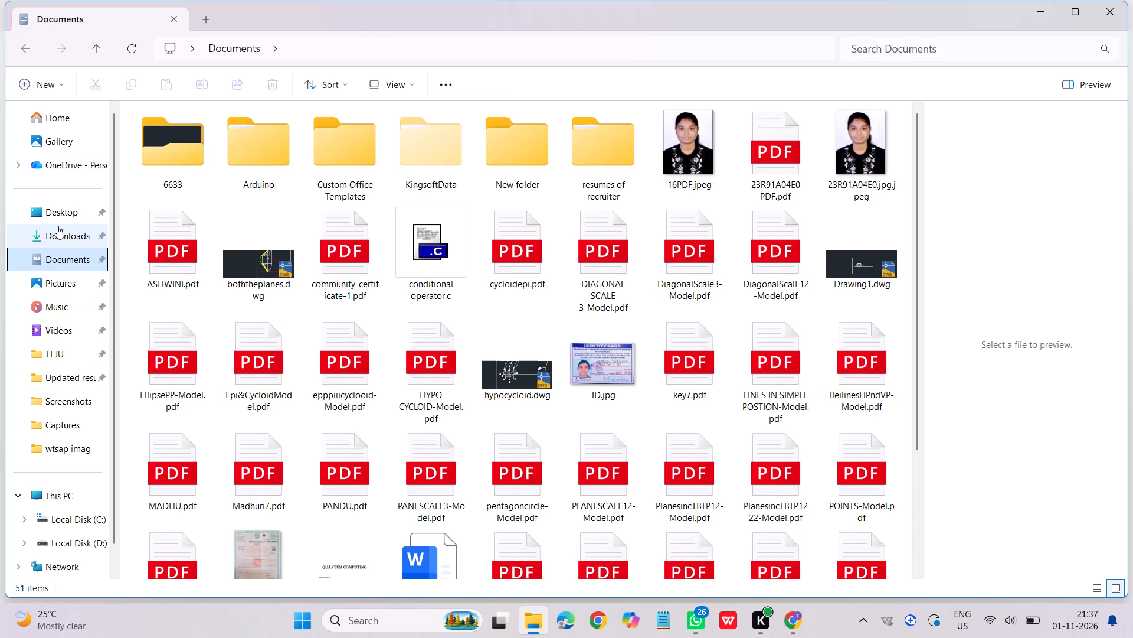
pyautogui.click(49, 230)
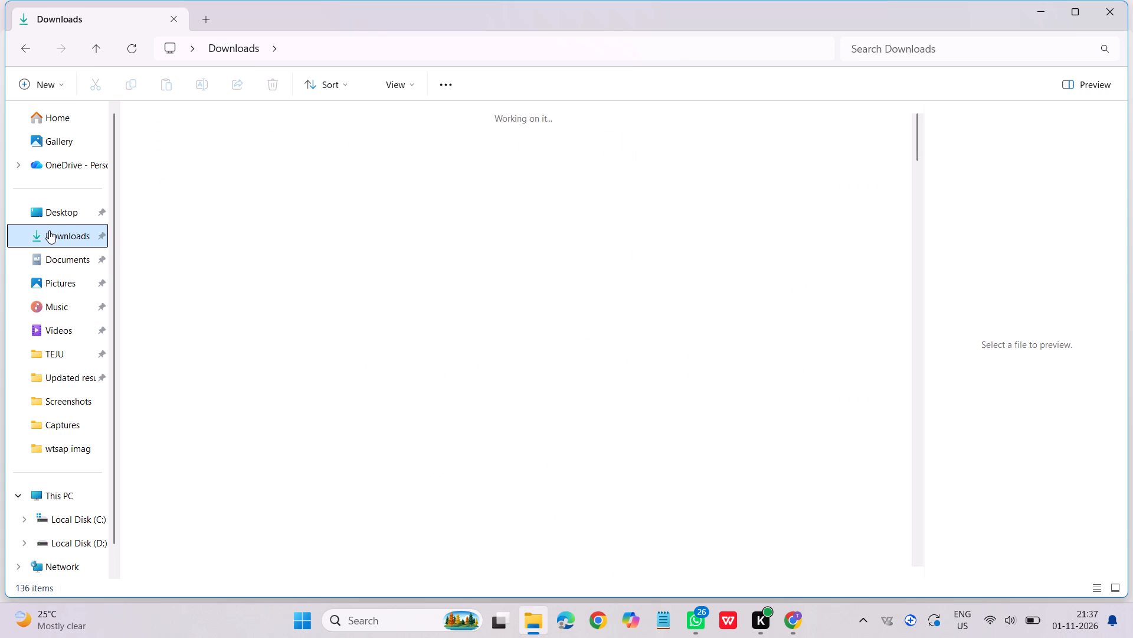
pyautogui.click(62, 519)
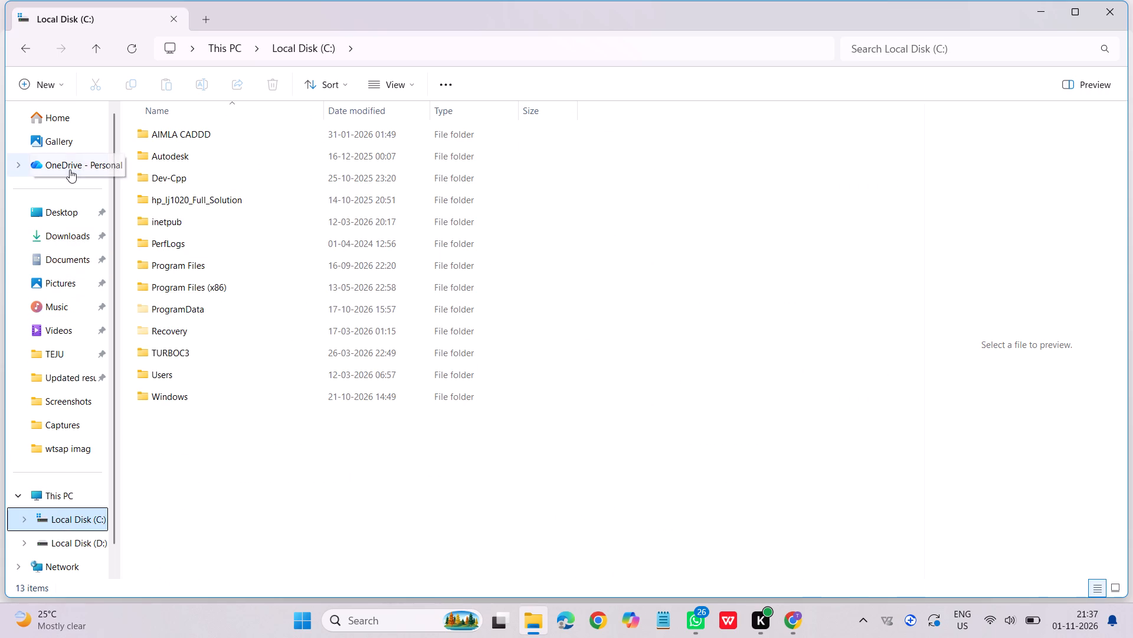
# Look through the images collected in the Gallery, from the newest back to December 2025, and close the file window.
pyautogui.click(71, 134)
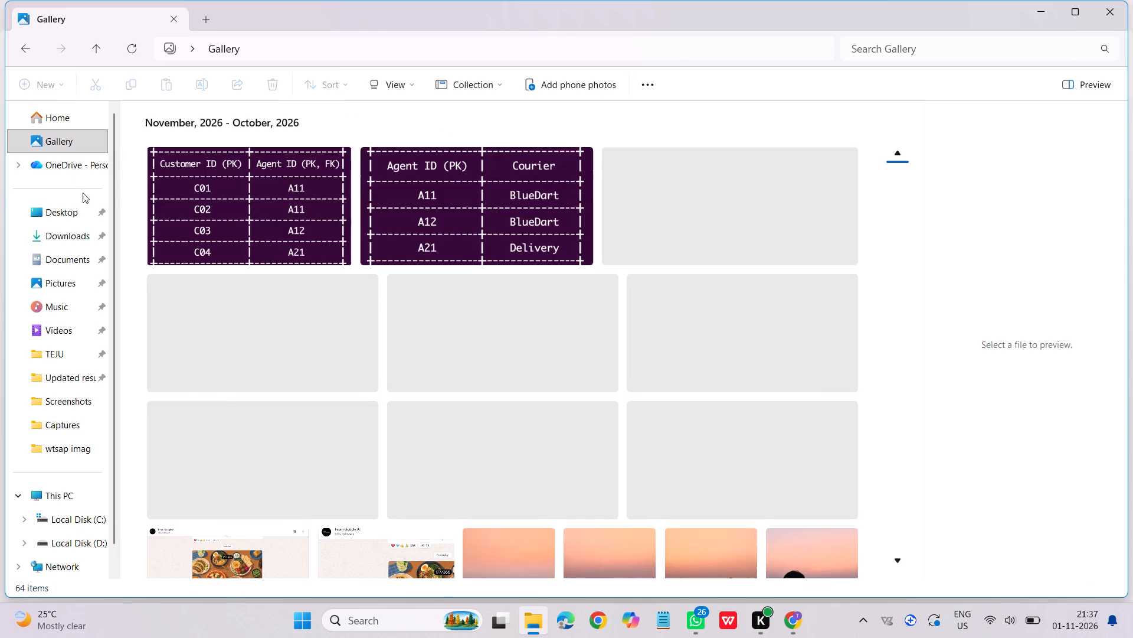
pyautogui.scroll(-4, 296, 278)
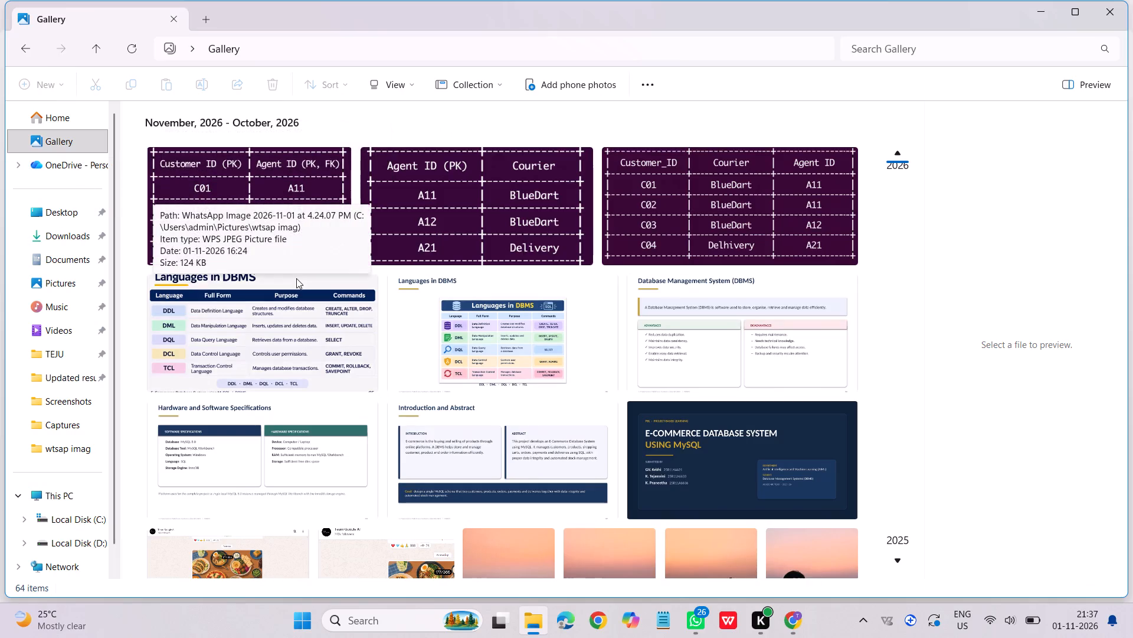
pyautogui.scroll(-3, 245, 309)
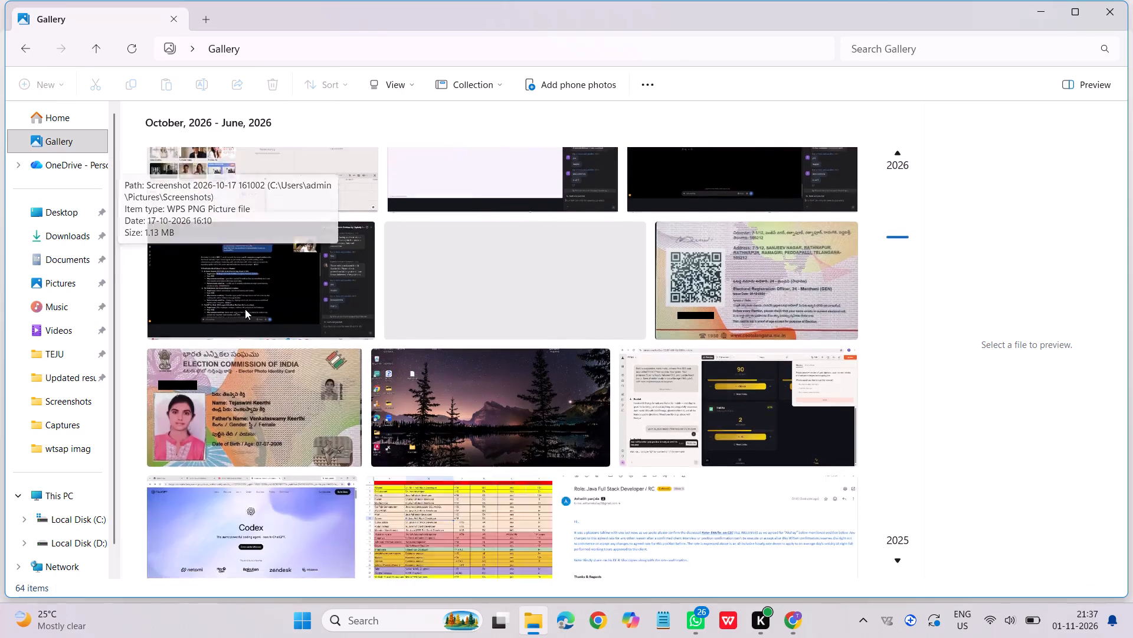
pyautogui.scroll(-7, 245, 309)
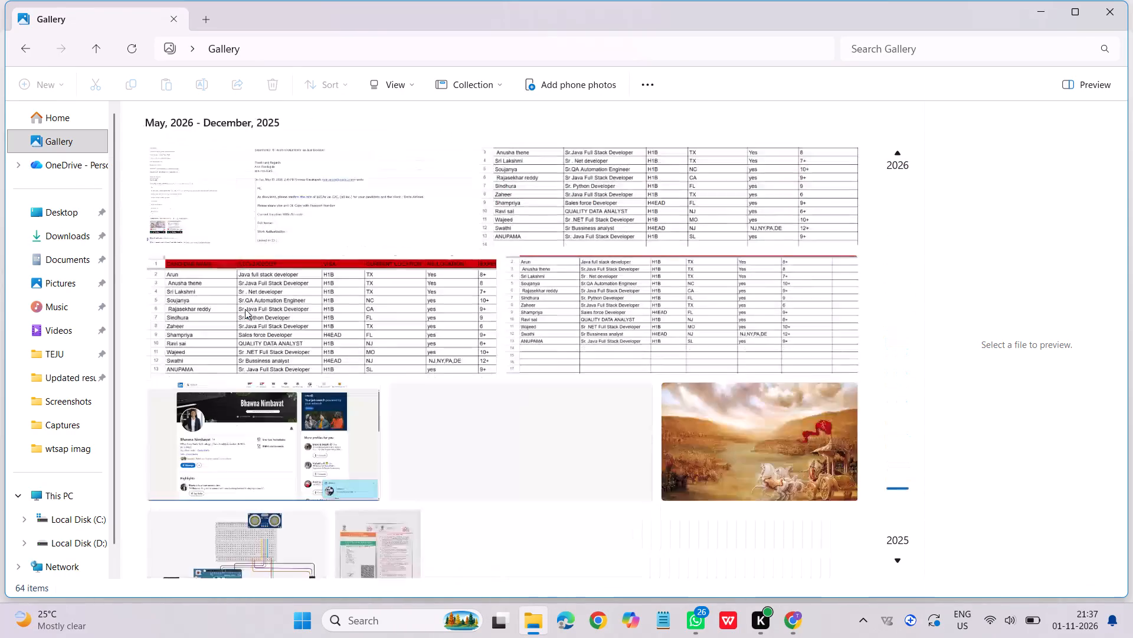
pyautogui.scroll(12, 245, 309)
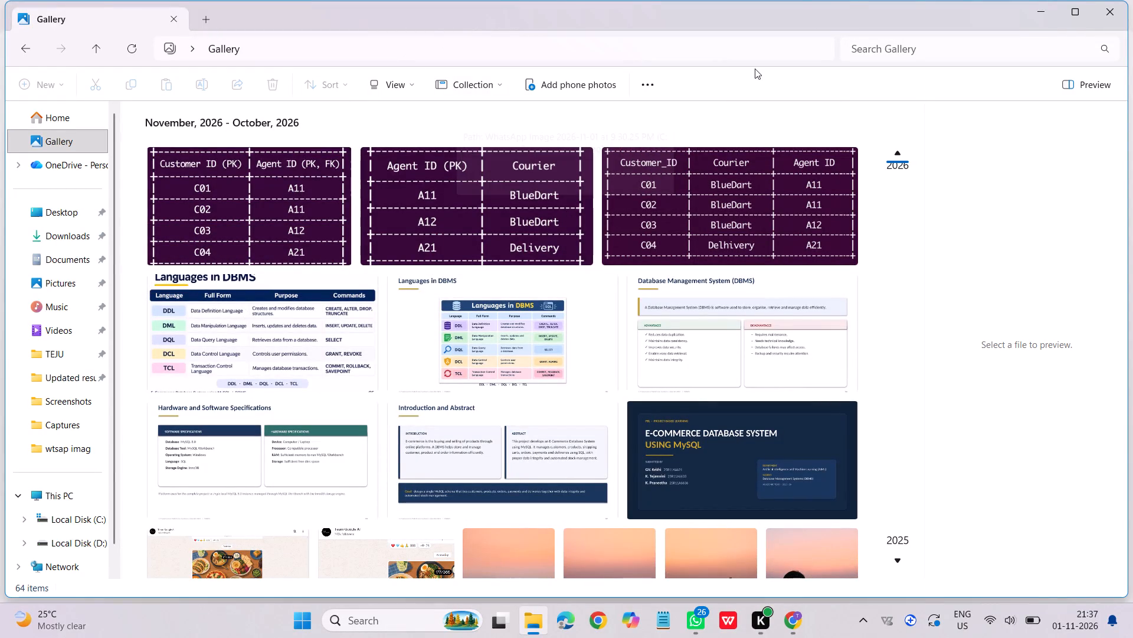
pyautogui.click(1112, 14)
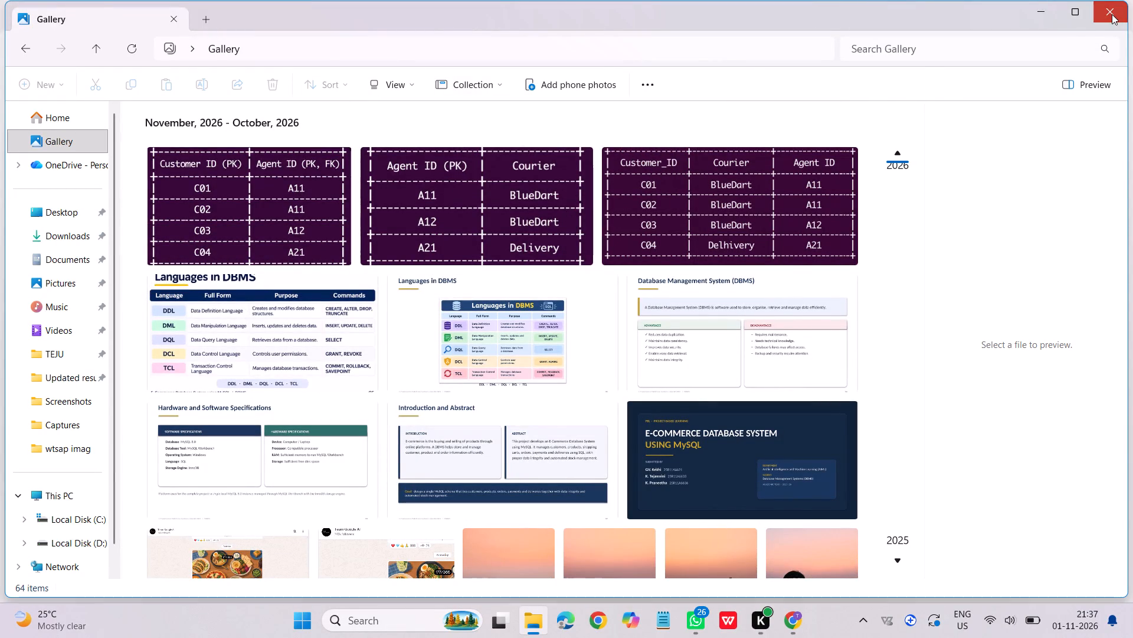
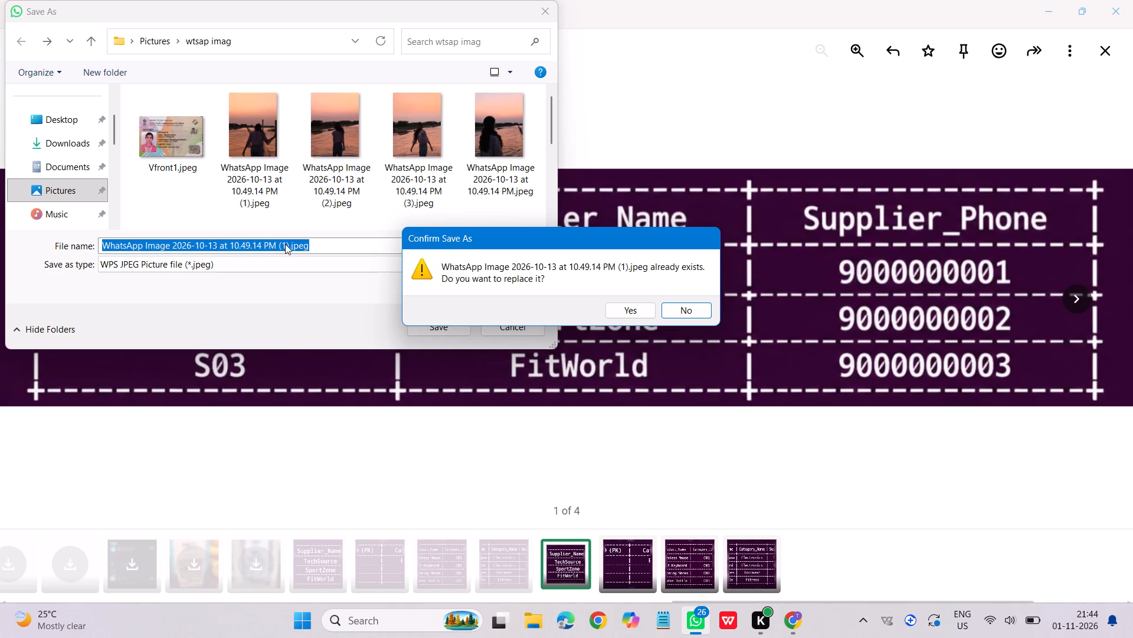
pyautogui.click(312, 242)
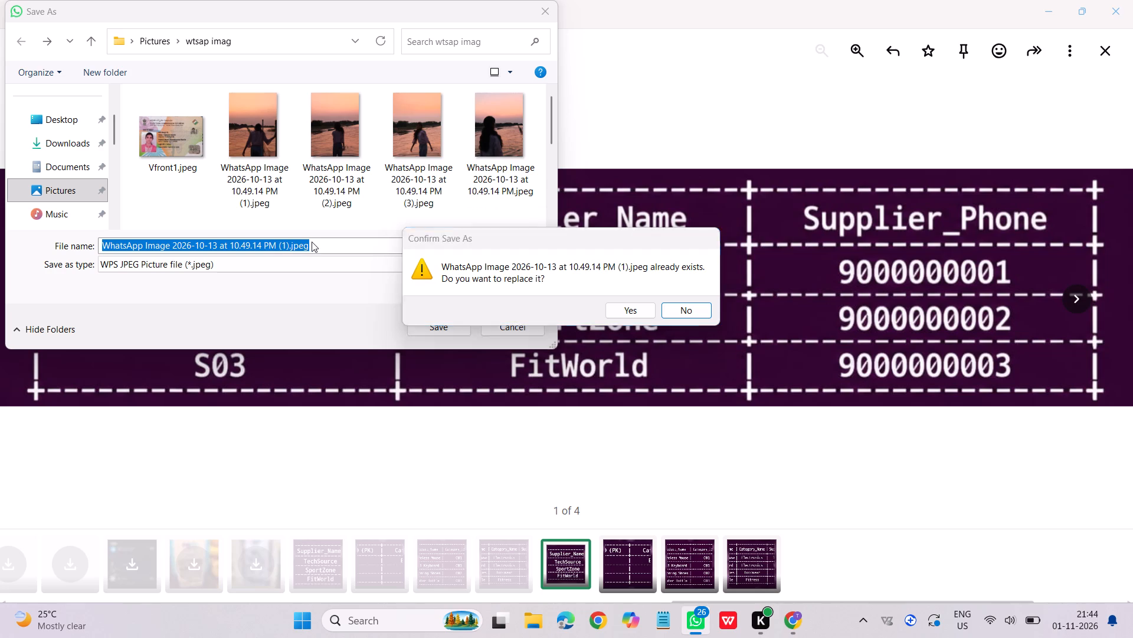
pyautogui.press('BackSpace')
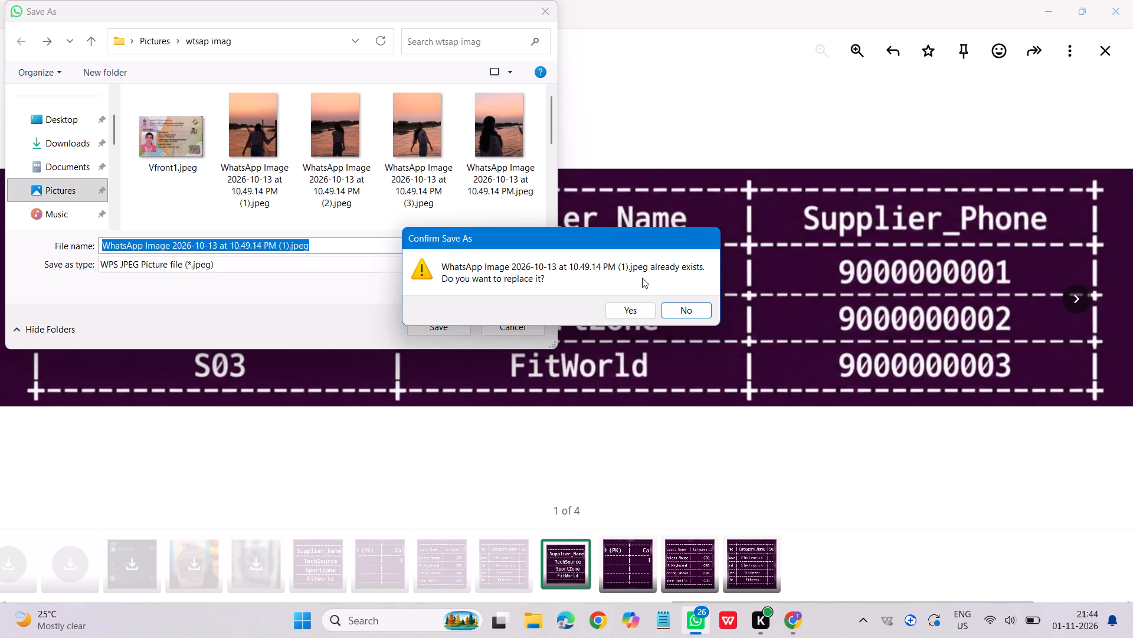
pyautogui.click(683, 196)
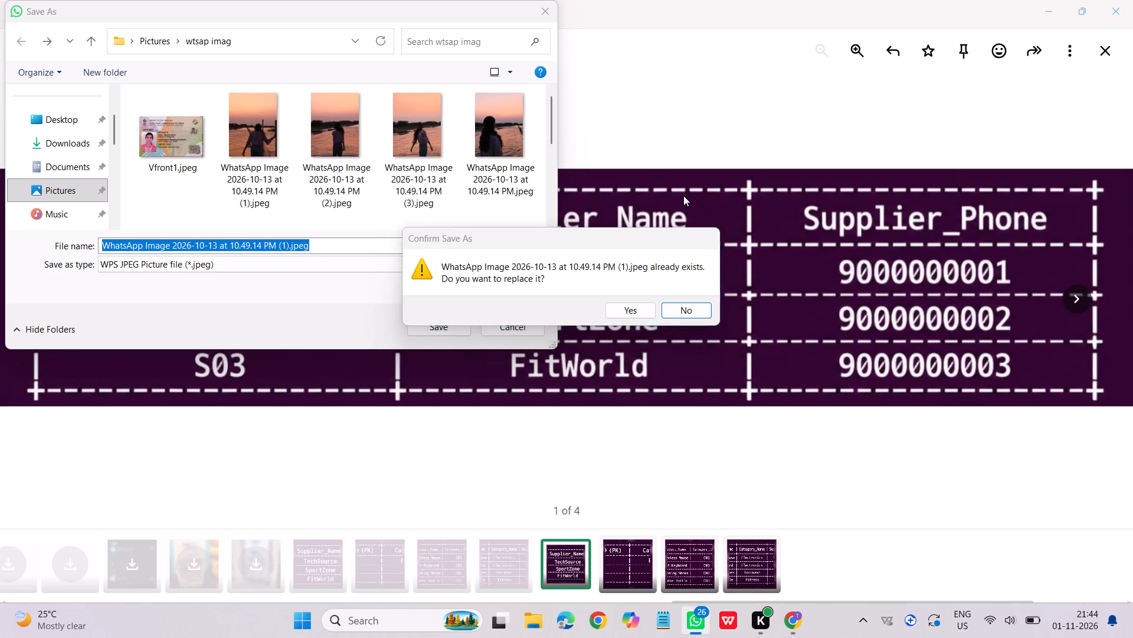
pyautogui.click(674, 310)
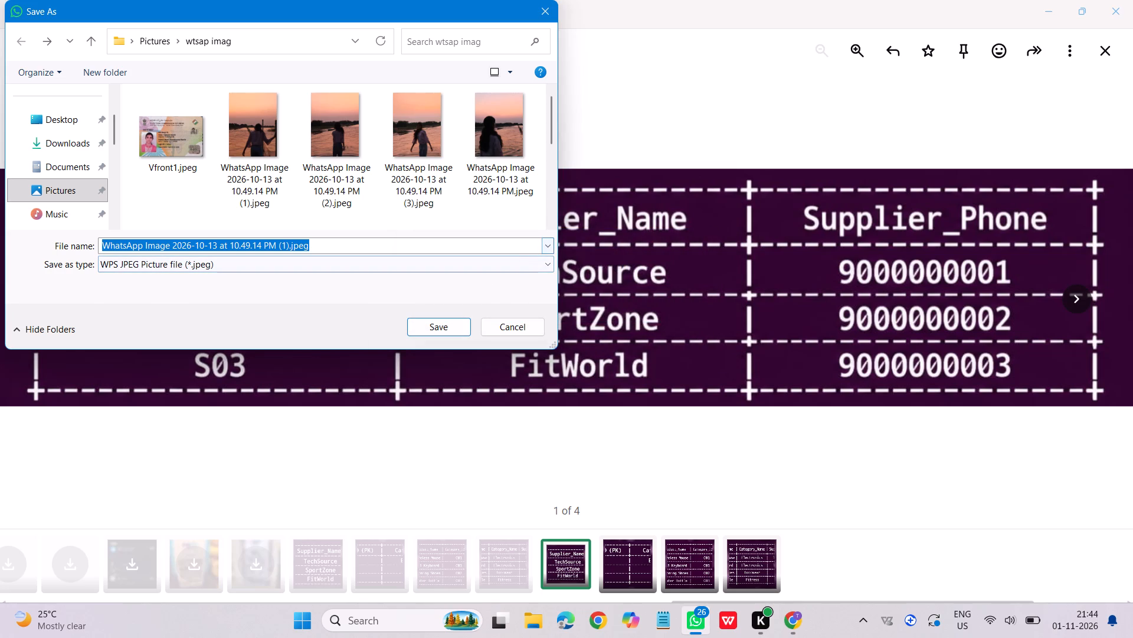
# Replace the suggested file name with sum-1 for saving the supplier table image in the wtsap imag folder.
pyautogui.click(532, 247)
pyautogui.press('BackSpace')
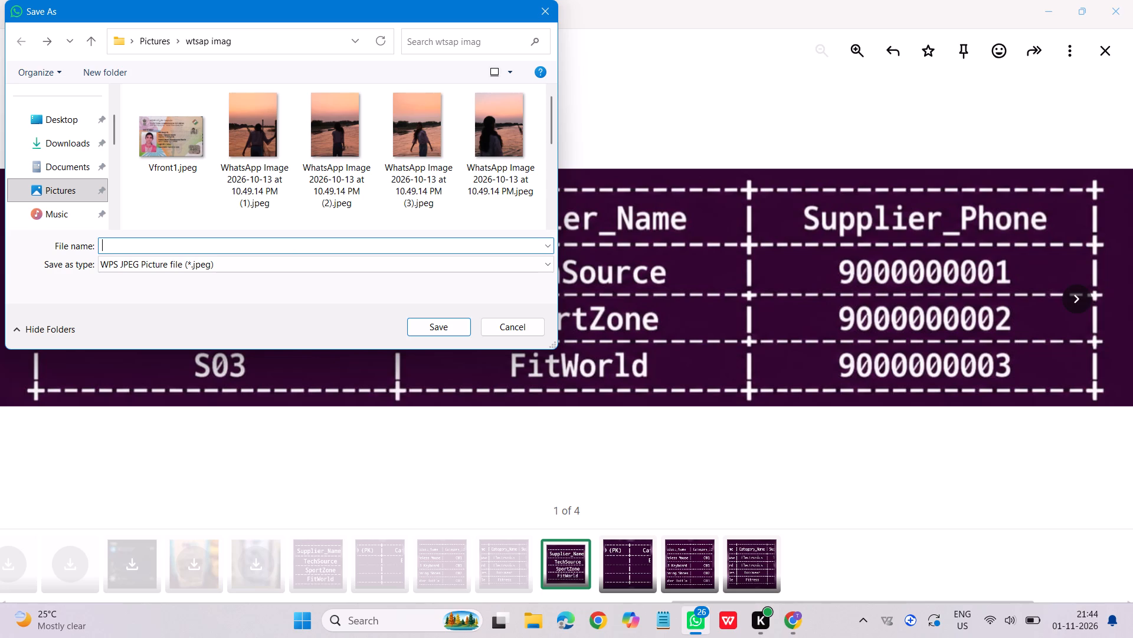
pyautogui.hscroll(2, 532, 247)
pyautogui.write('sum-1')
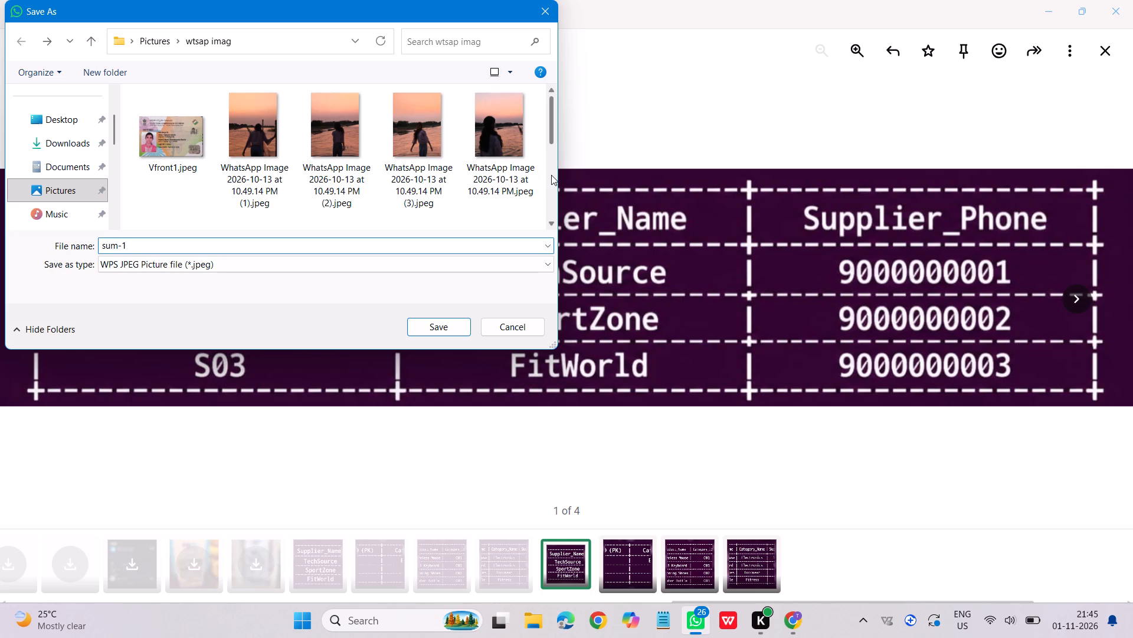
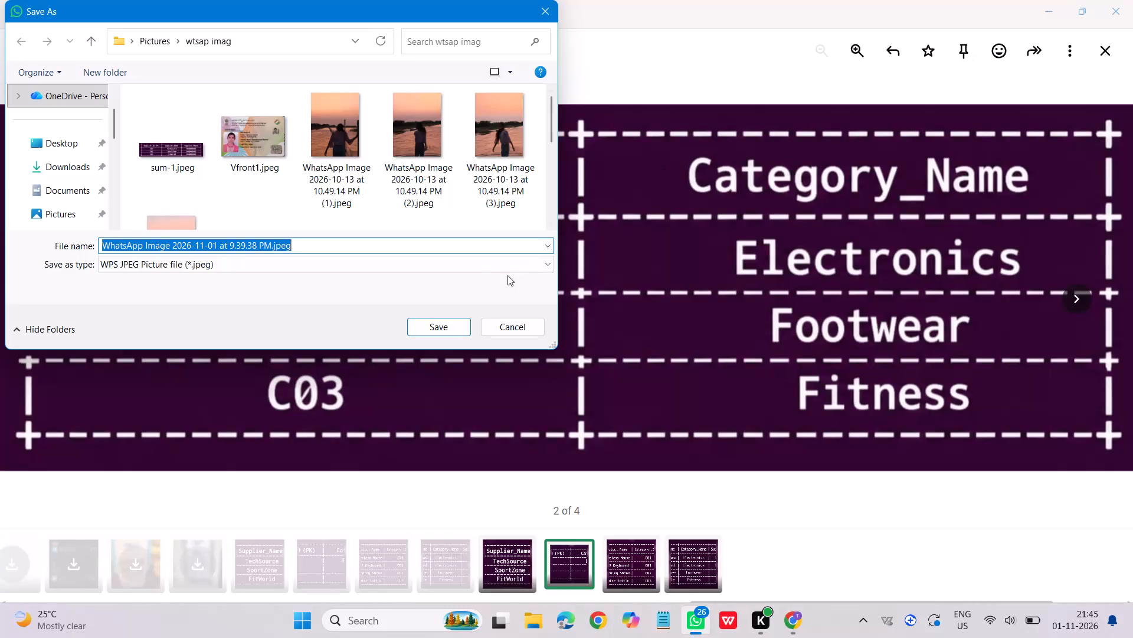
# Replace the suggested file name with sum-2 for saving the category table image in the wtsap imag folder.
pyautogui.click(474, 262)
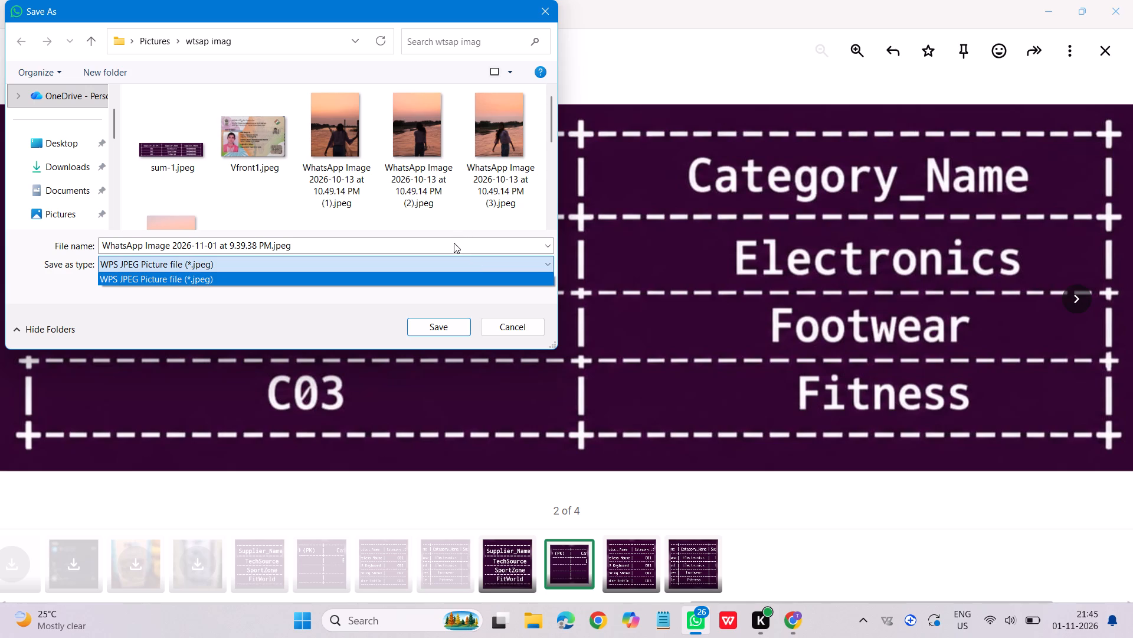
pyautogui.click(454, 243)
pyautogui.click(454, 243)
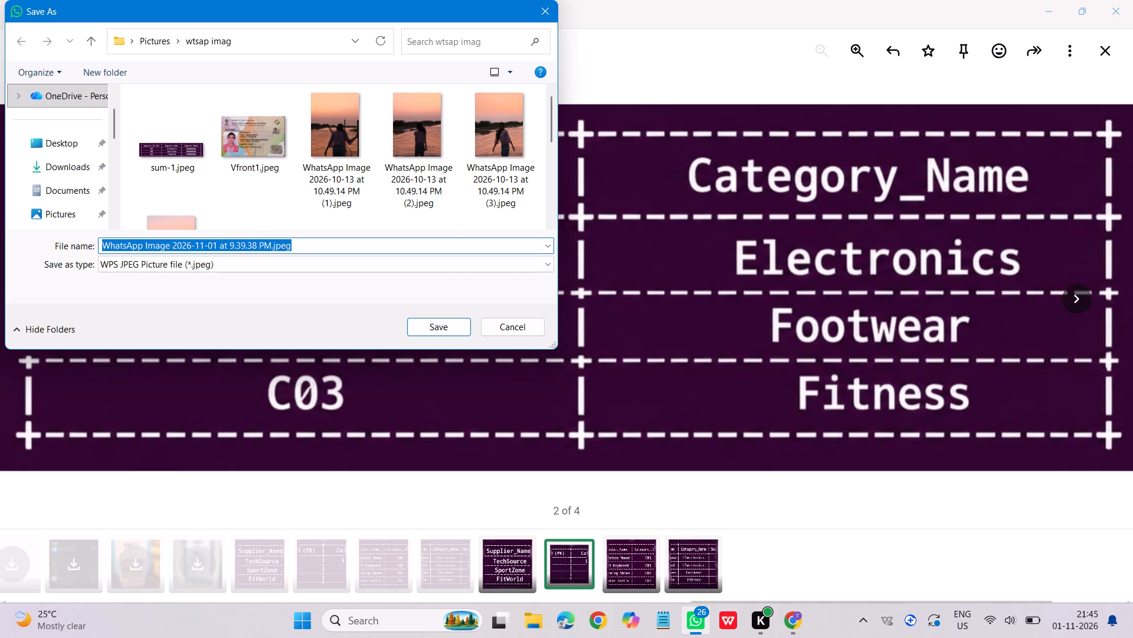
pyautogui.press('BackSpace')
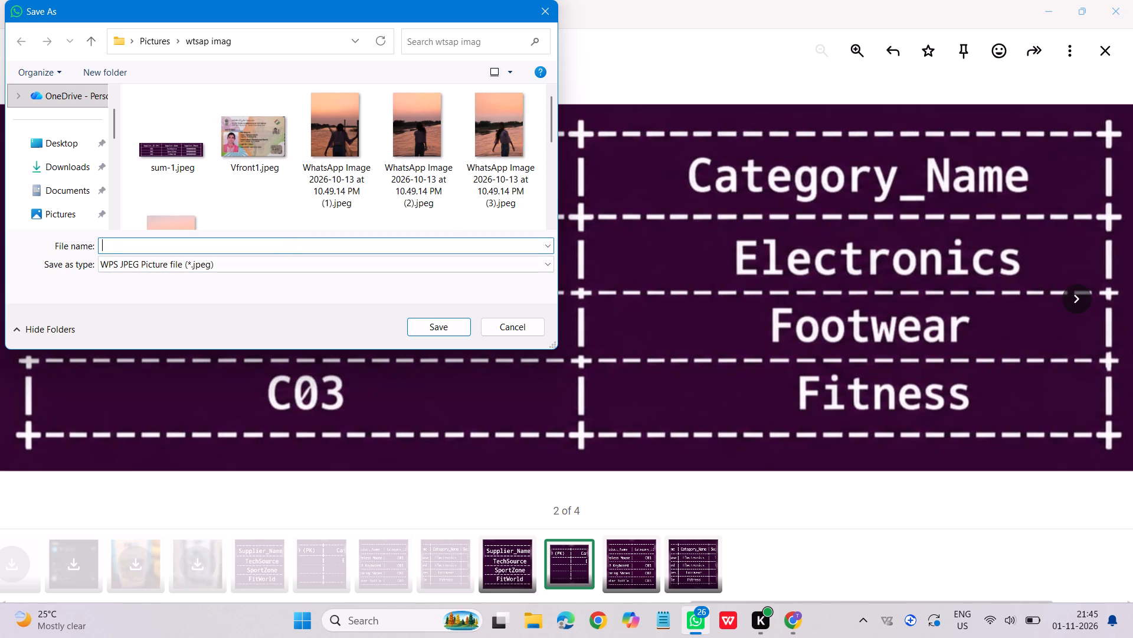
pyautogui.write('sum-2')
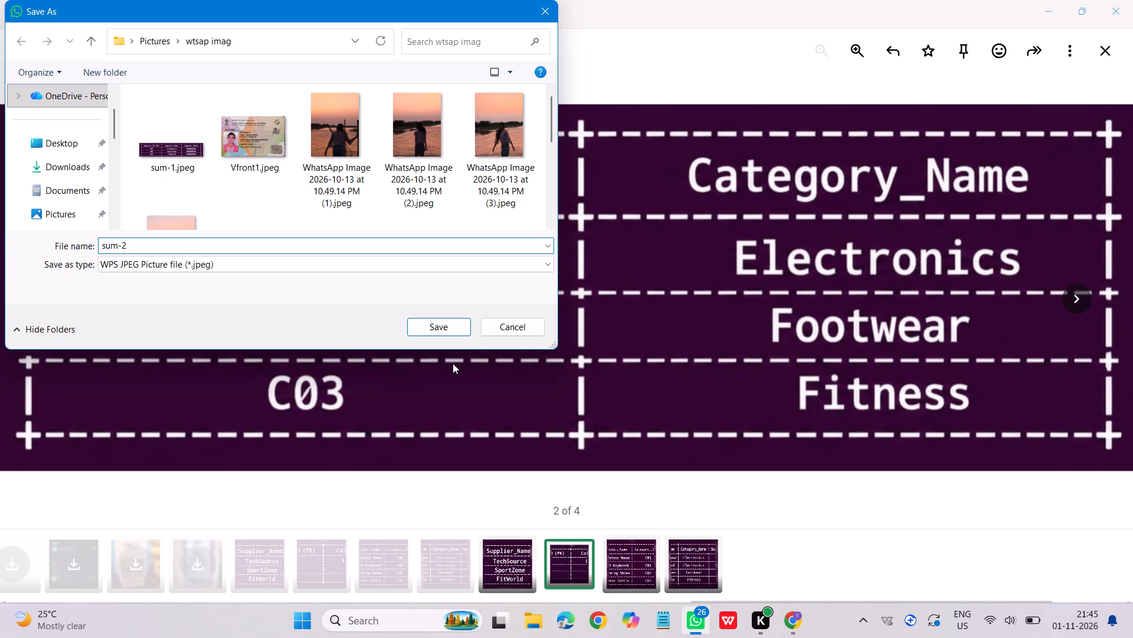
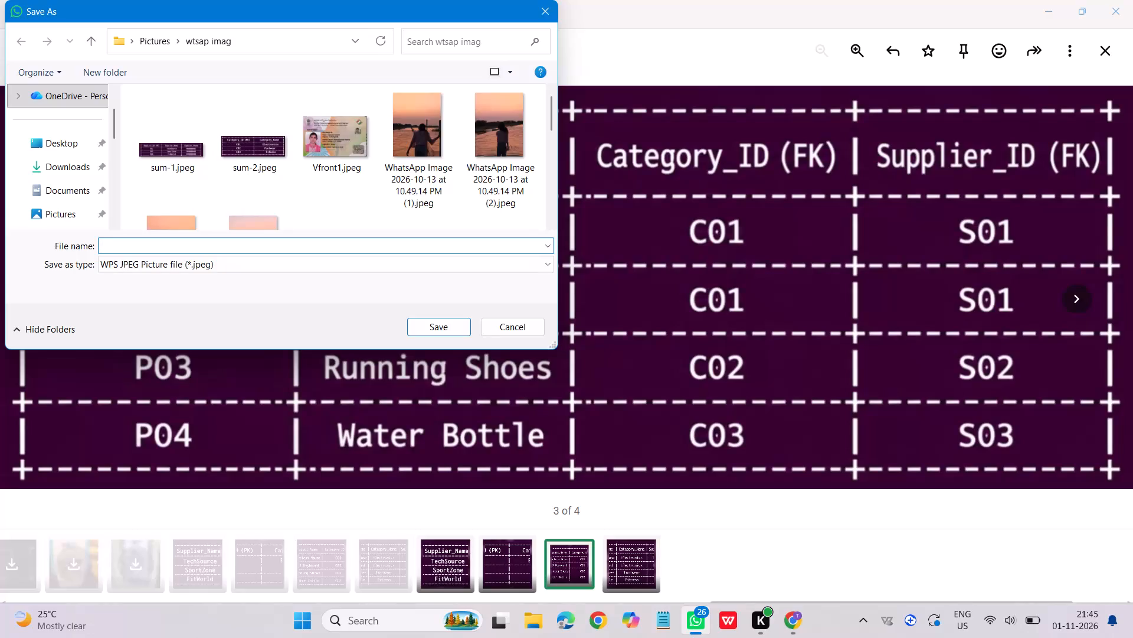
# Enter sum-3 as the file name for saving the product table image in the wtsap imag folder.
pyautogui.write('sum-3')
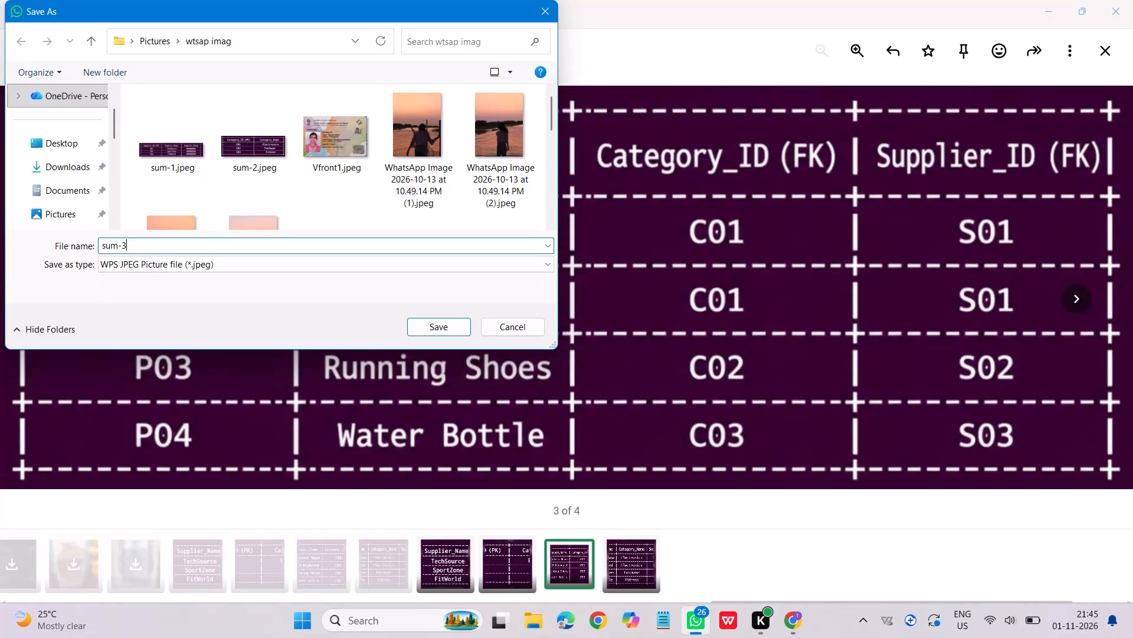
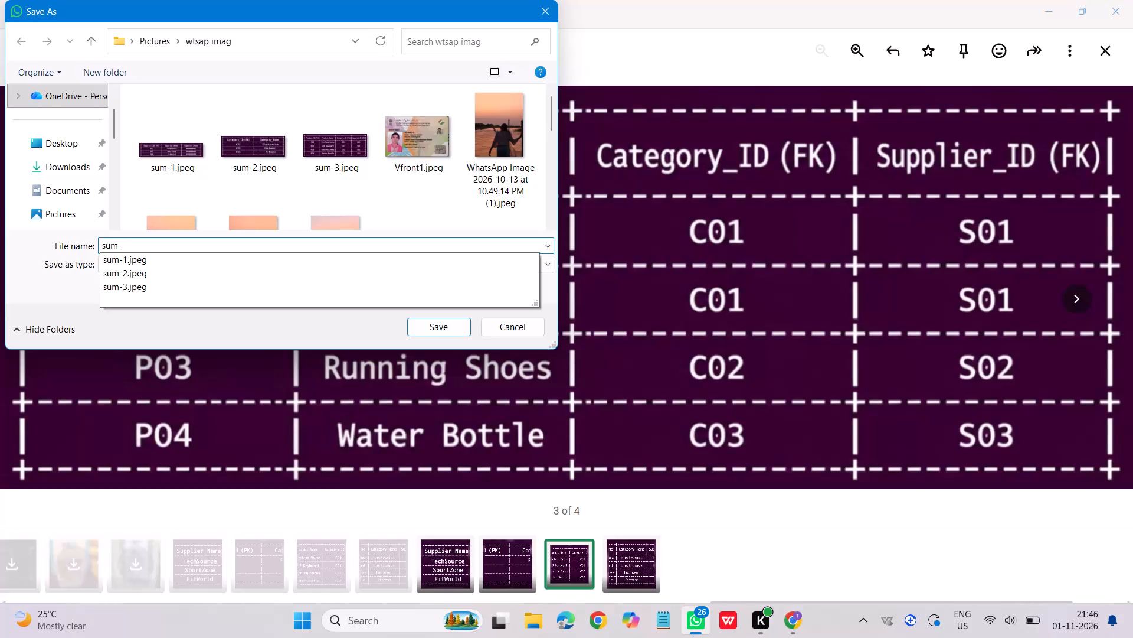
# Complete the file name as sum-4 for saving the displayed product table image in the wtsap imag folder.
pyautogui.press('4')
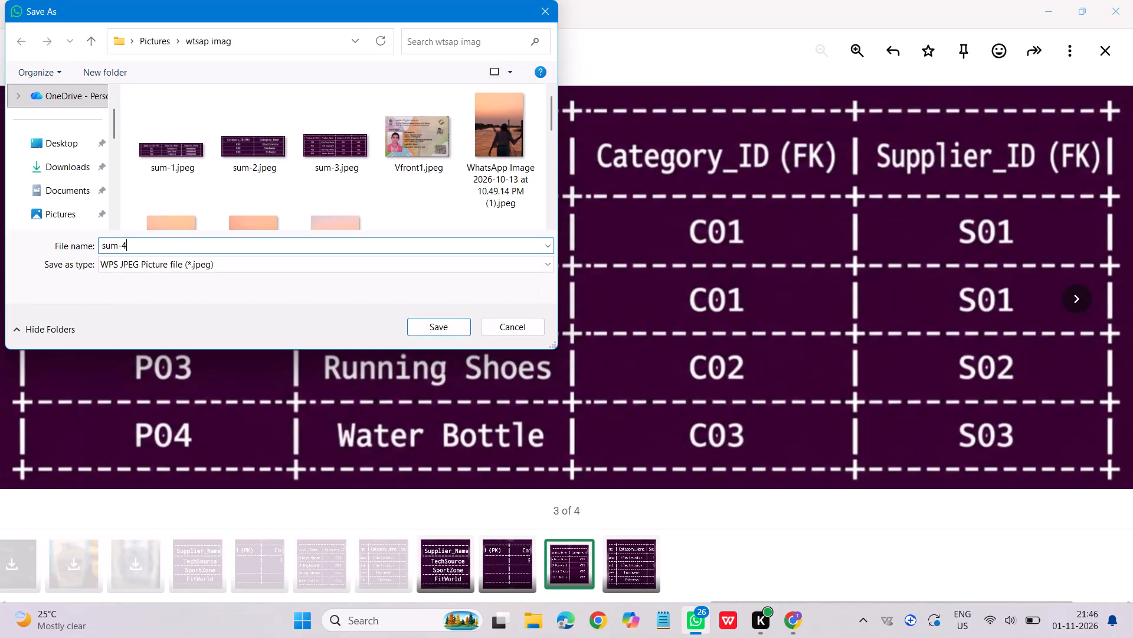
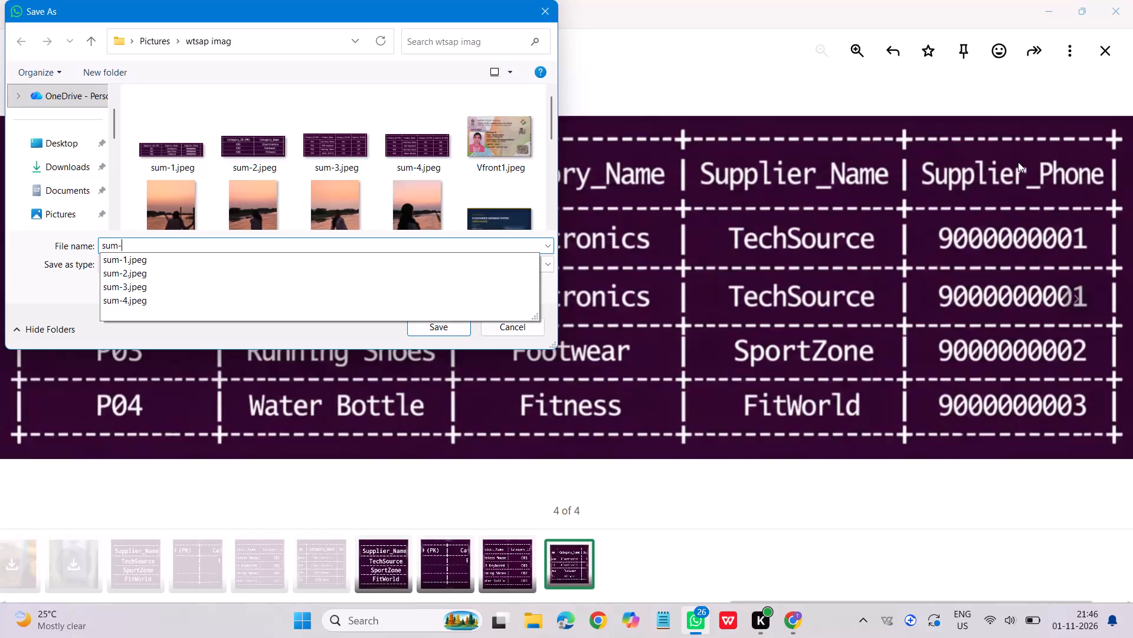
# Save the displayed product and supplier table image as sum-4 in JPEG format in the wtsap imag folder.
pyautogui.press('Return')
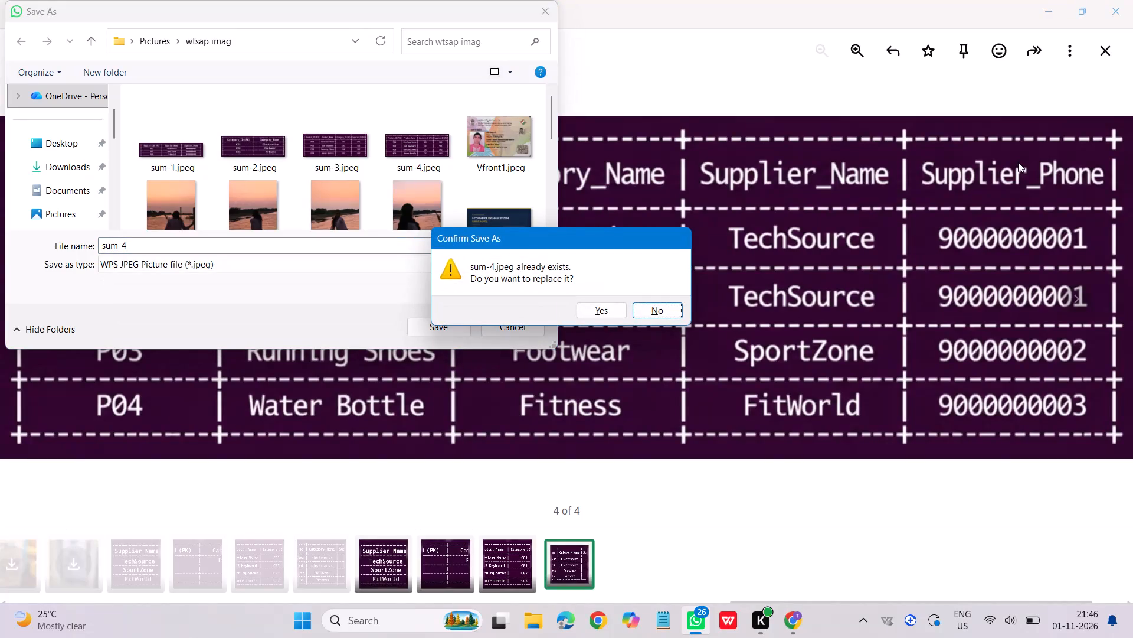
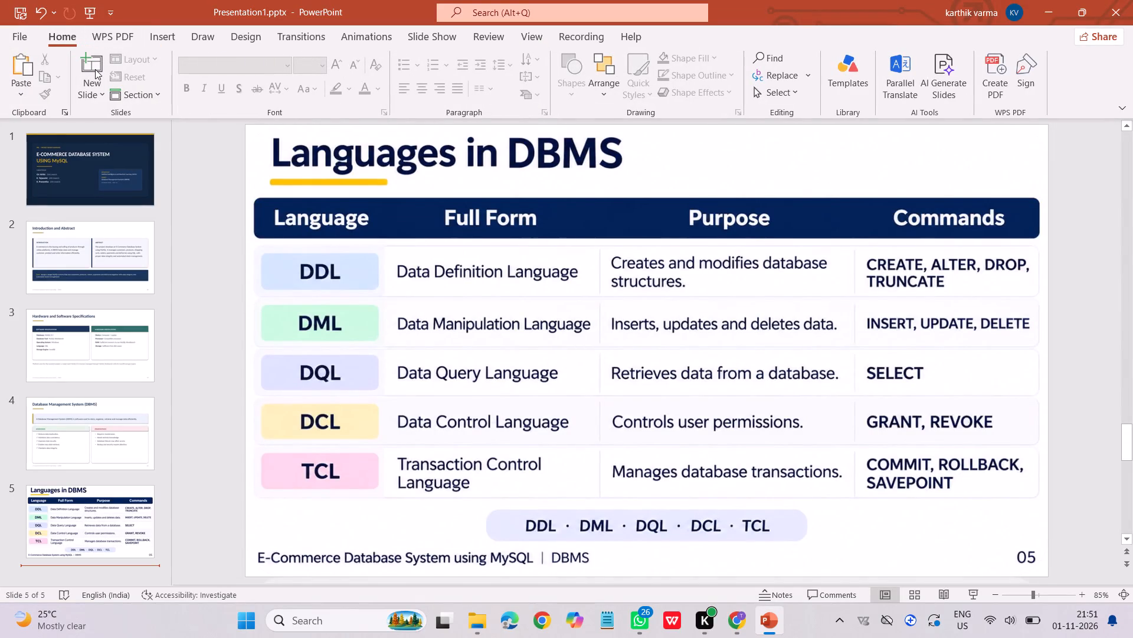
# Add a blank slide after the Languages in DBMS slide, followed by a slide with the Title and Content layout.
pyautogui.click(95, 69)
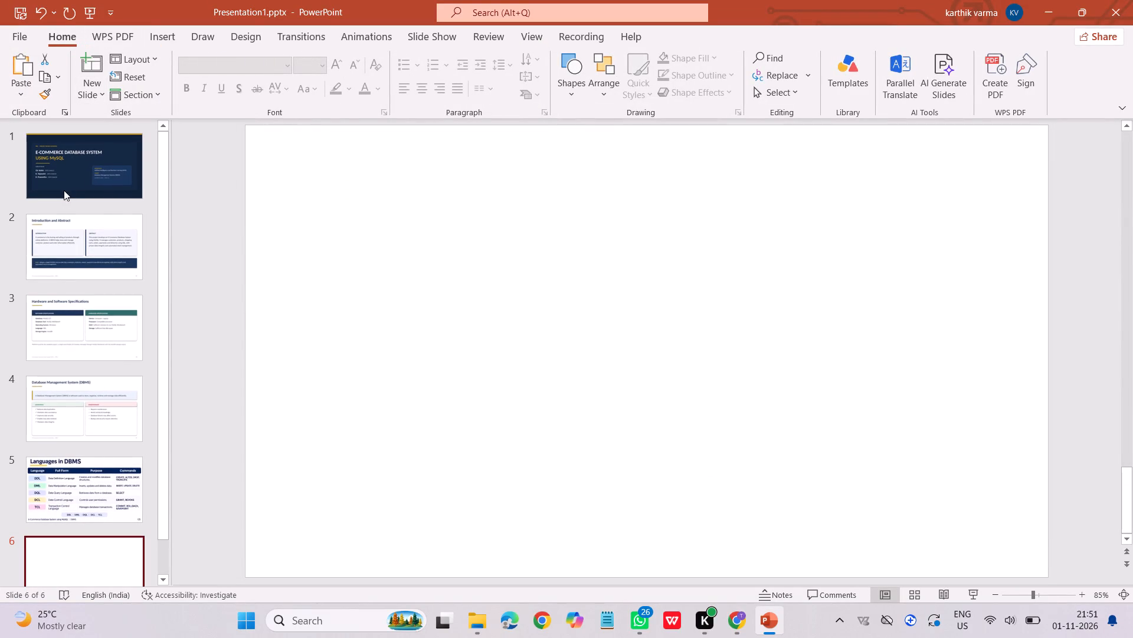
pyautogui.click(98, 94)
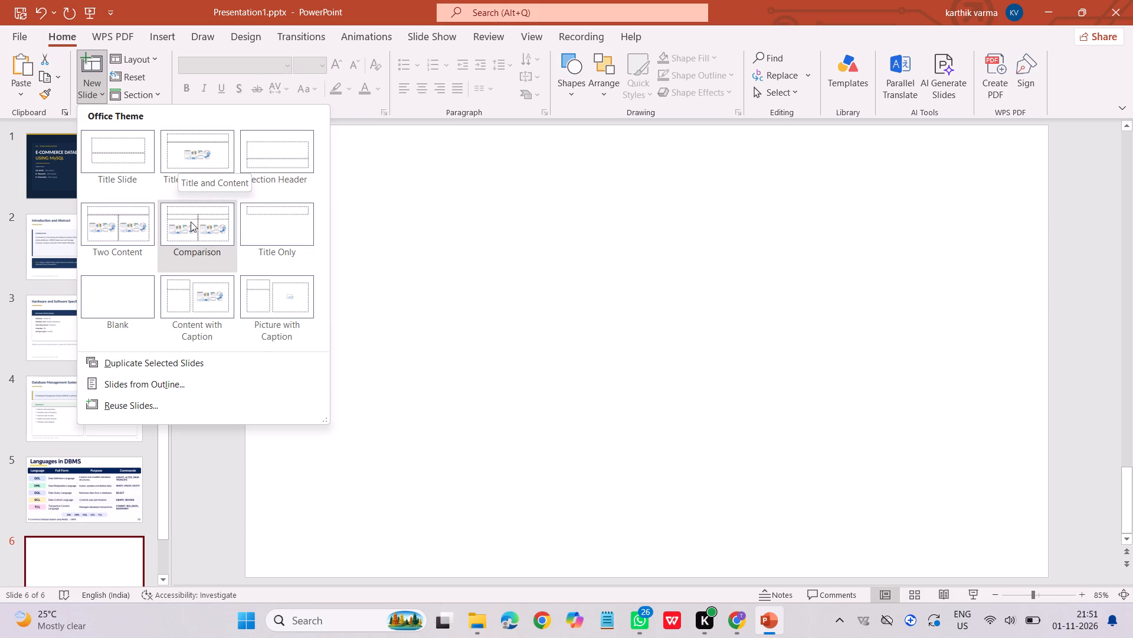
pyautogui.scroll(-1, 242, 265)
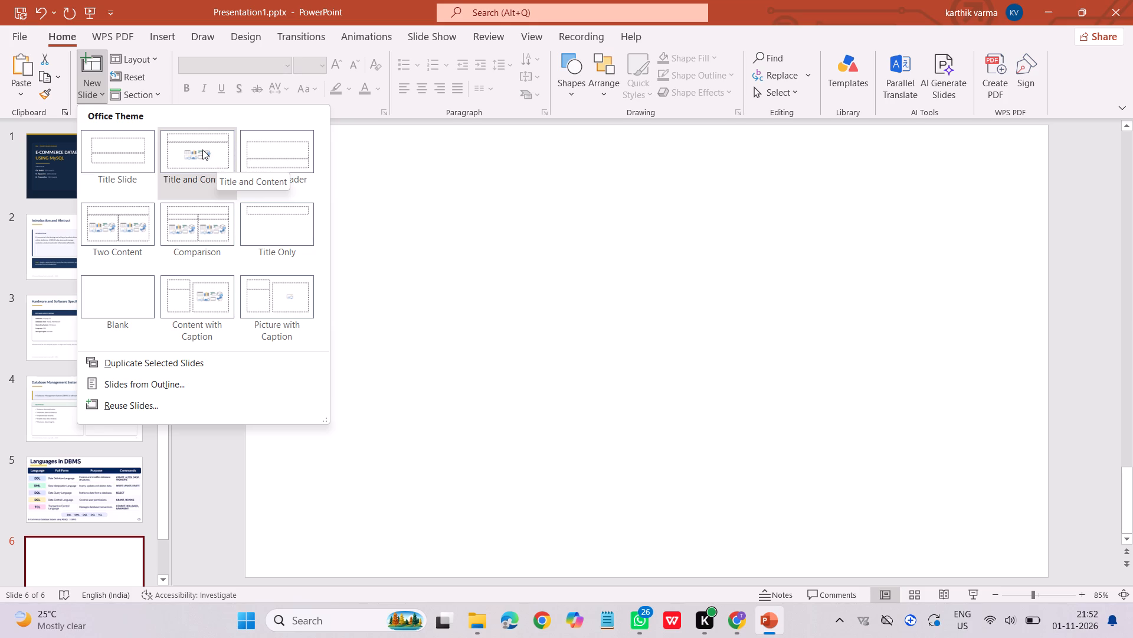
pyautogui.click(202, 149)
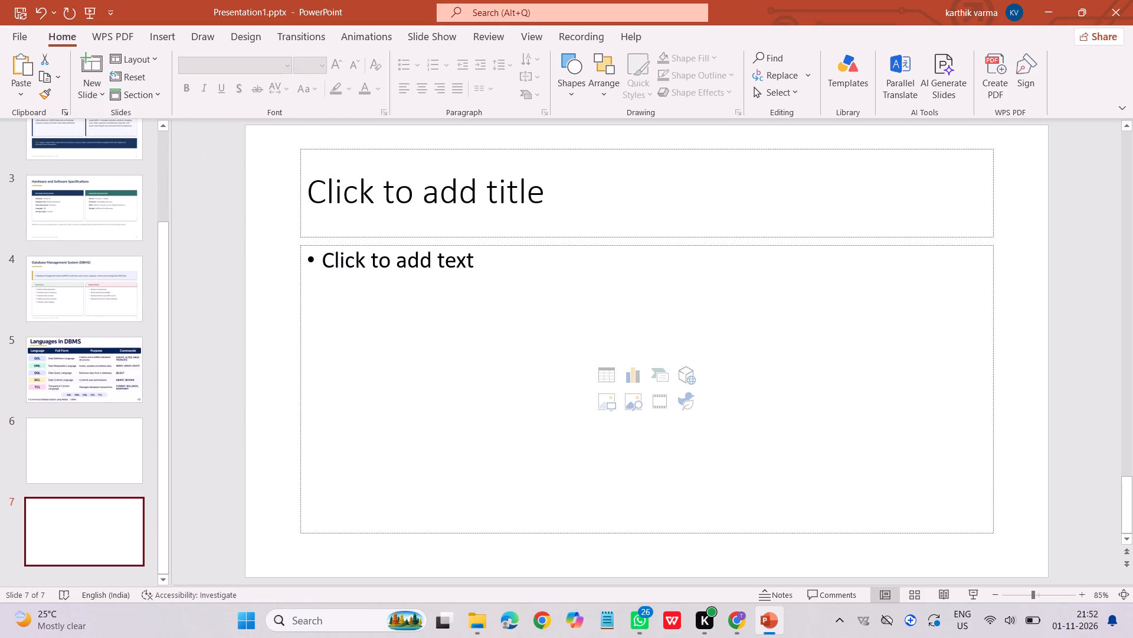
# Enter "What is Normalisation" as the title of slide 7.
pyautogui.click(509, 173)
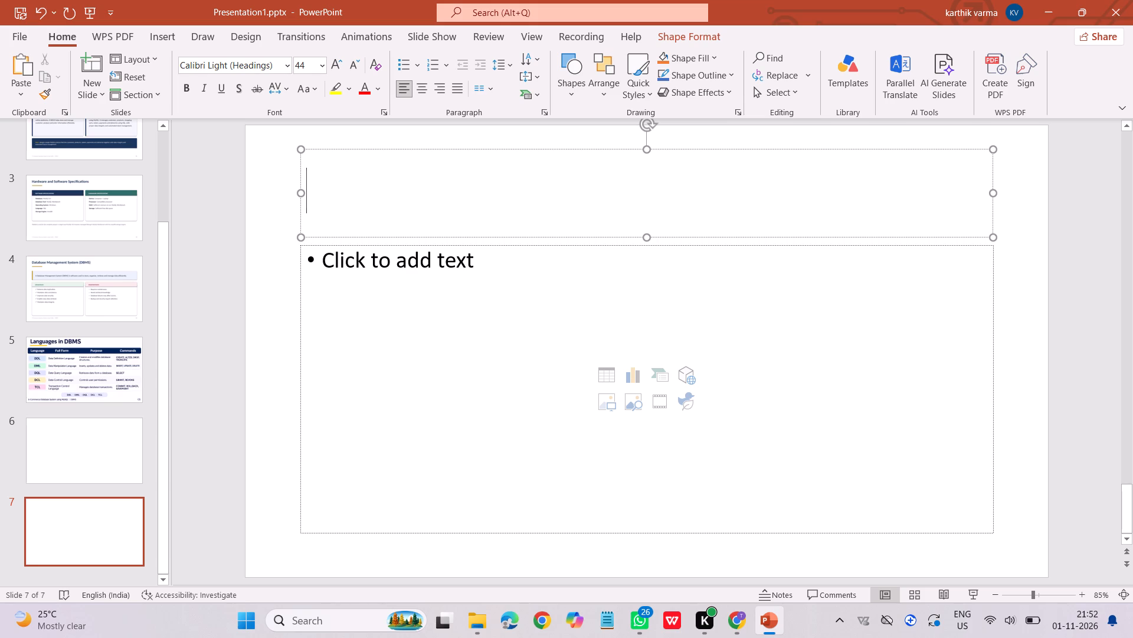
pyautogui.press('w')
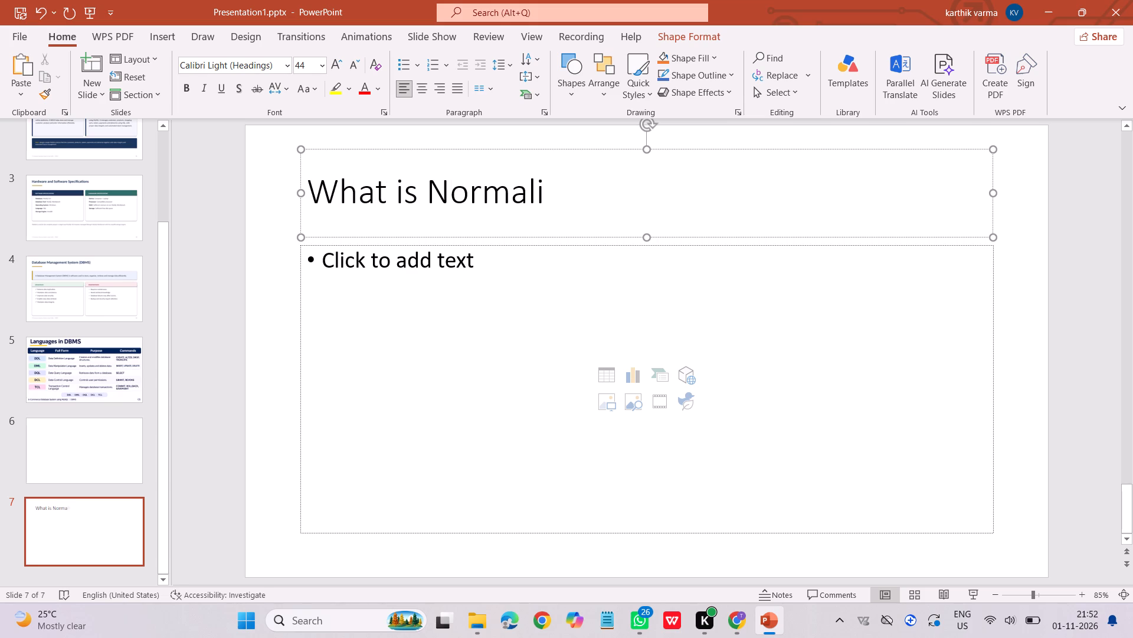
pyautogui.write('sation')
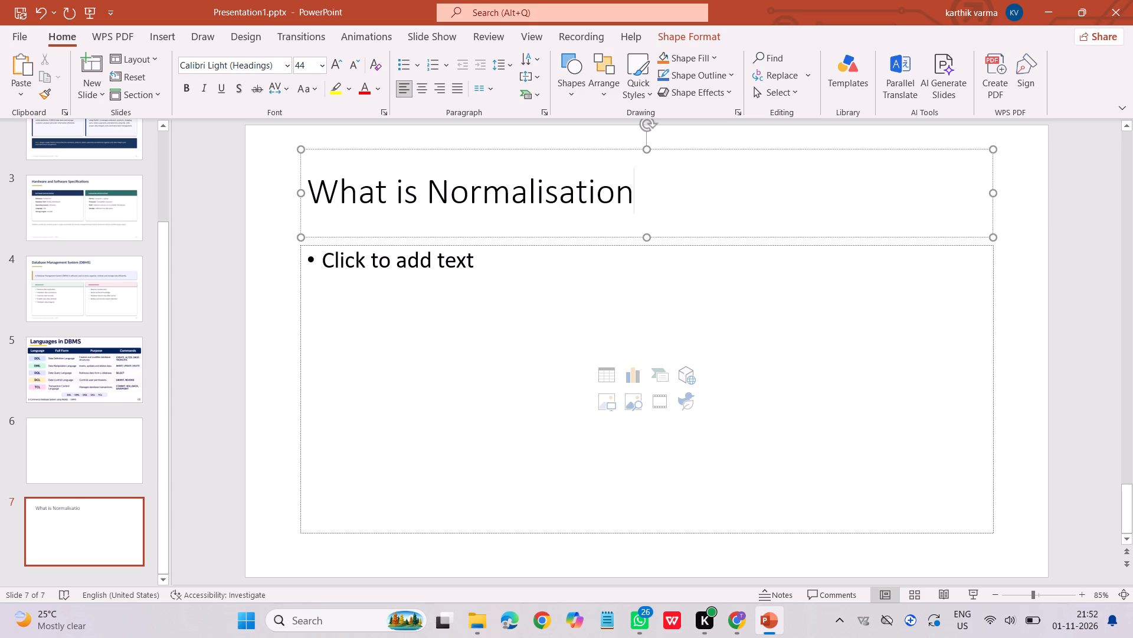
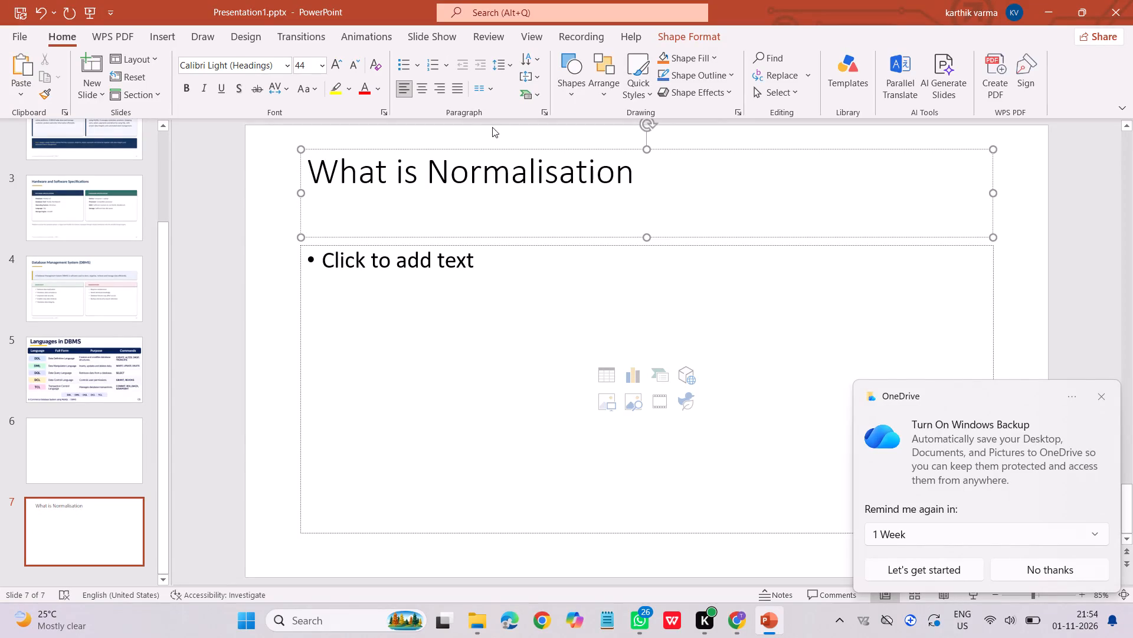
# Set the font size to 20 for the "What is Normalisation" title on slide 7.
pyautogui.click(323, 65)
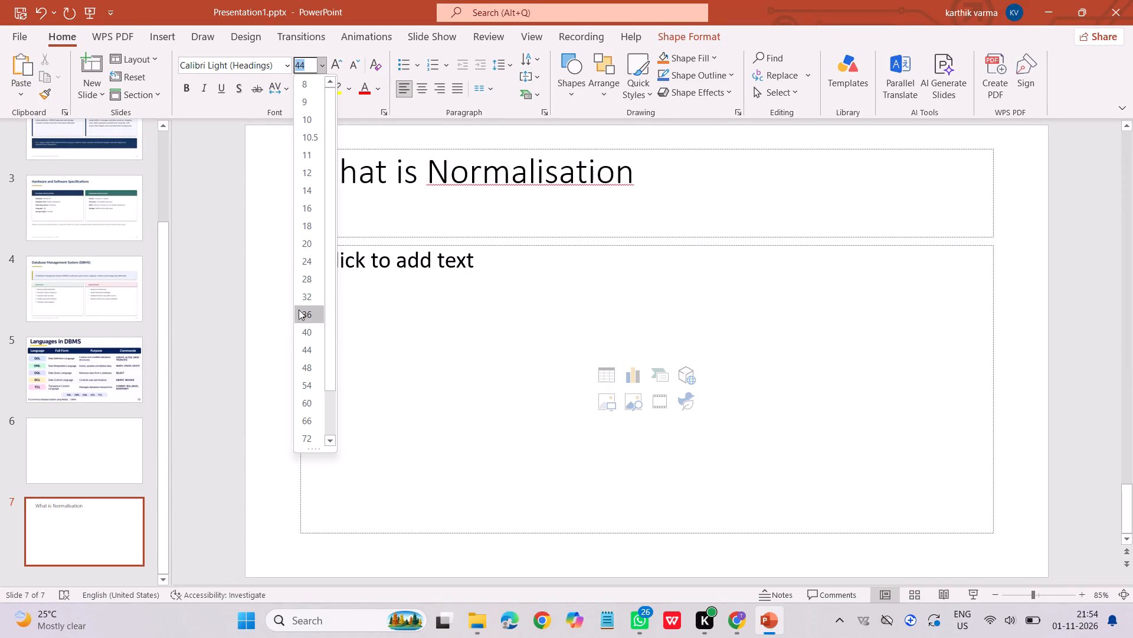
pyautogui.click(312, 249)
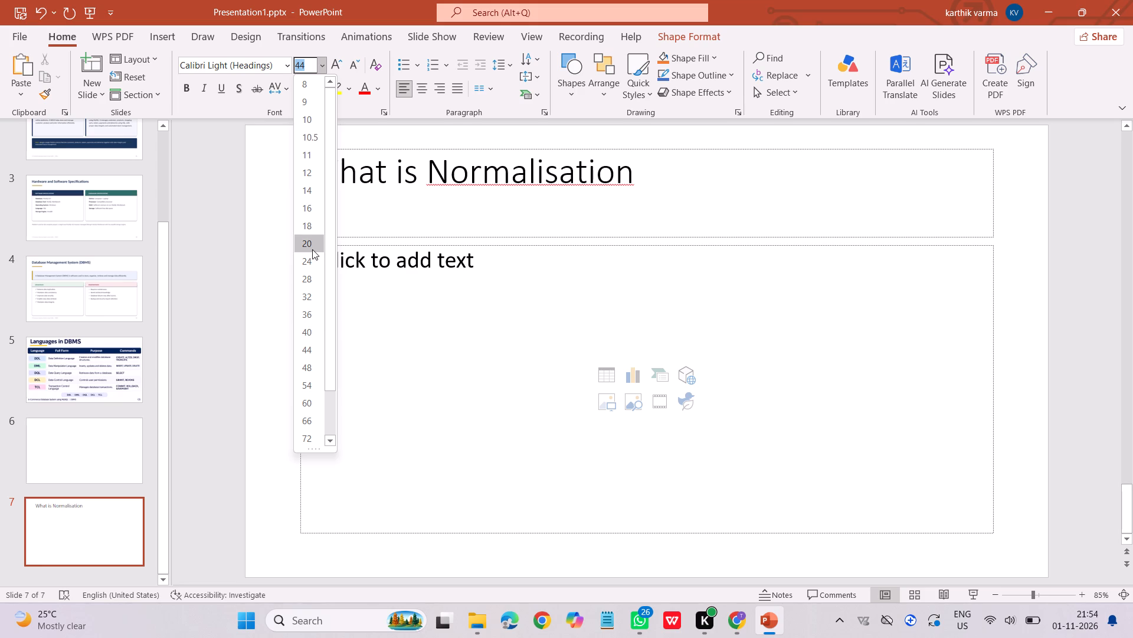
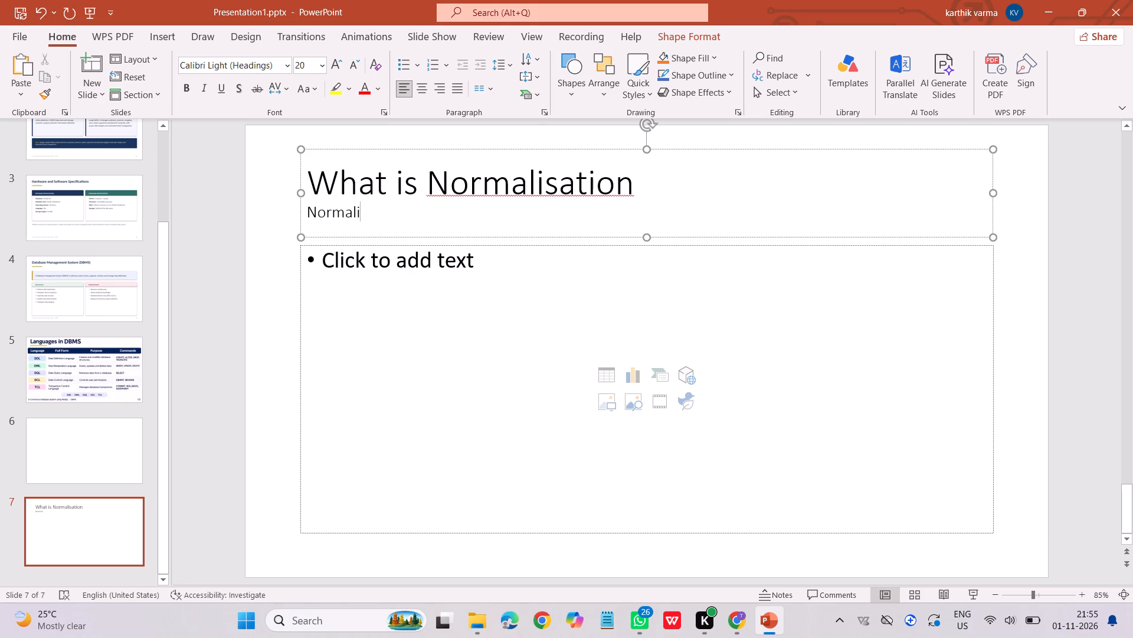
# Continue the definition line beneath the slide 7 heading so it reads "Normalization is the process of organi".
pyautogui.write('zation is ty')
pyautogui.press('BackSpace')
pyautogui.write('he')
pyautogui.press('space')
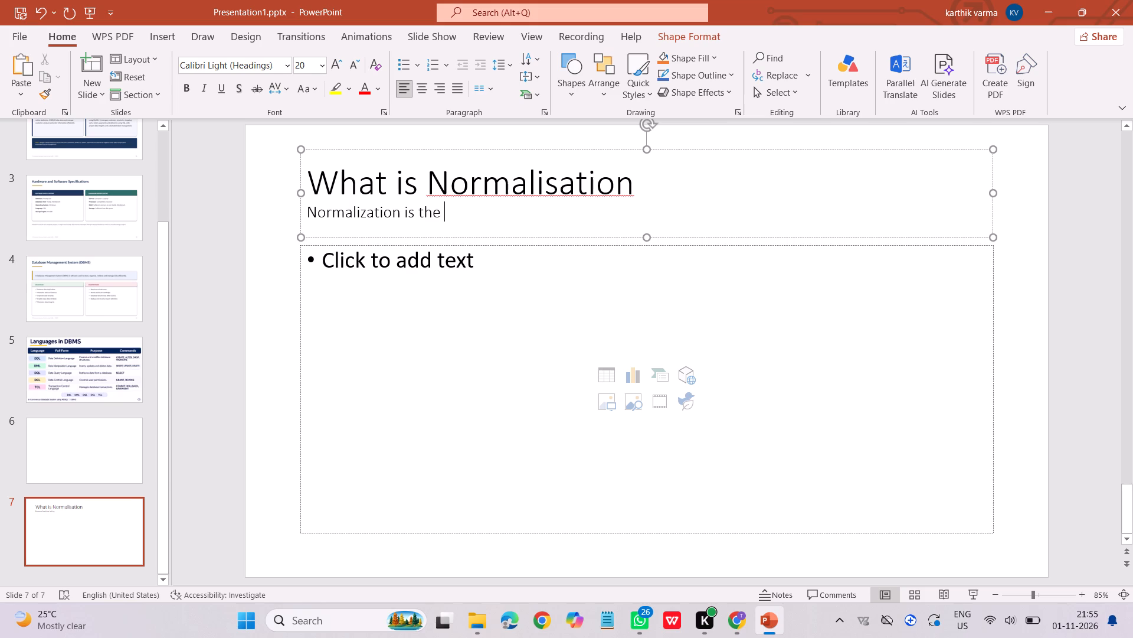
pyautogui.write('process of')
pyautogui.press('space')
pyautogui.write('organi')
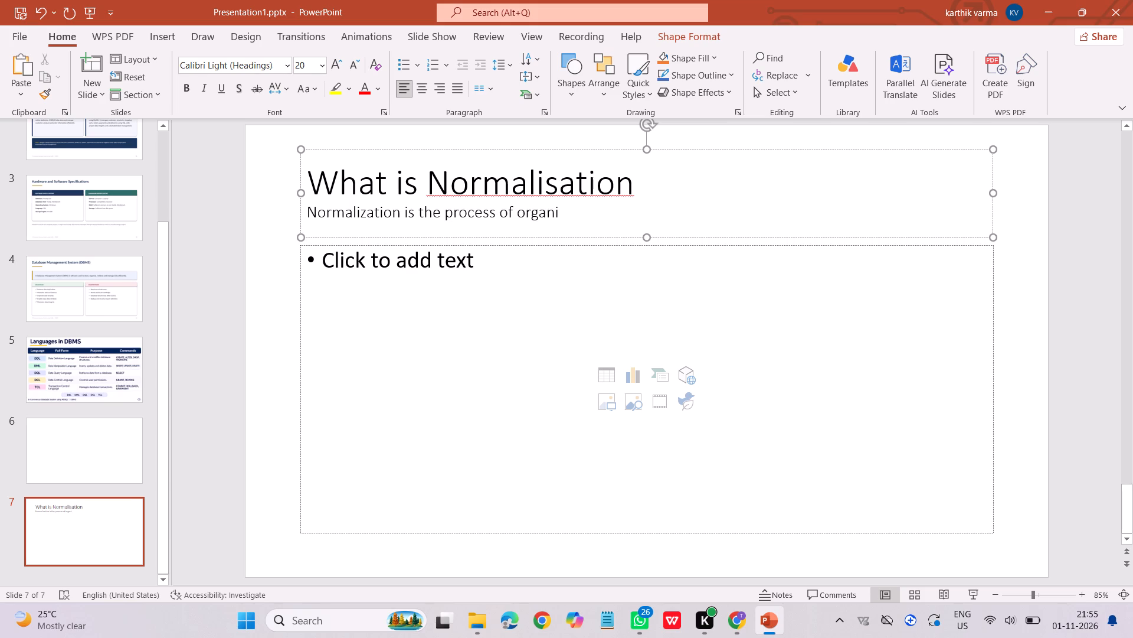
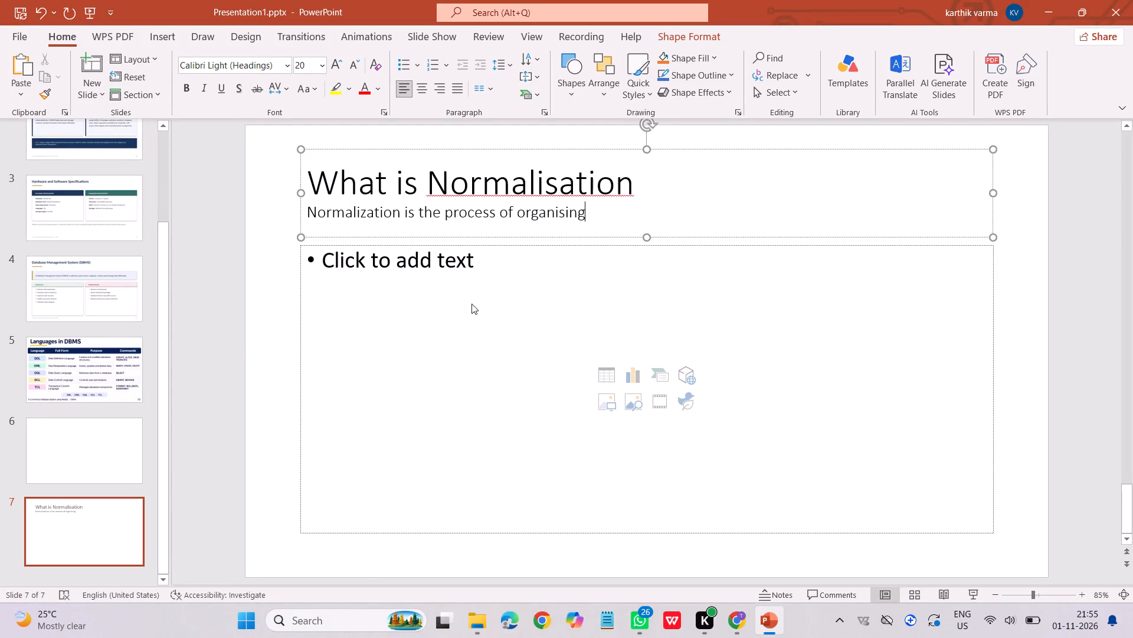
# Continue the definition line beneath the slide 7 heading with "database tables to reduce data redundancy".
pyautogui.press('space')
pyautogui.write('data')
pyautogui.write('base')
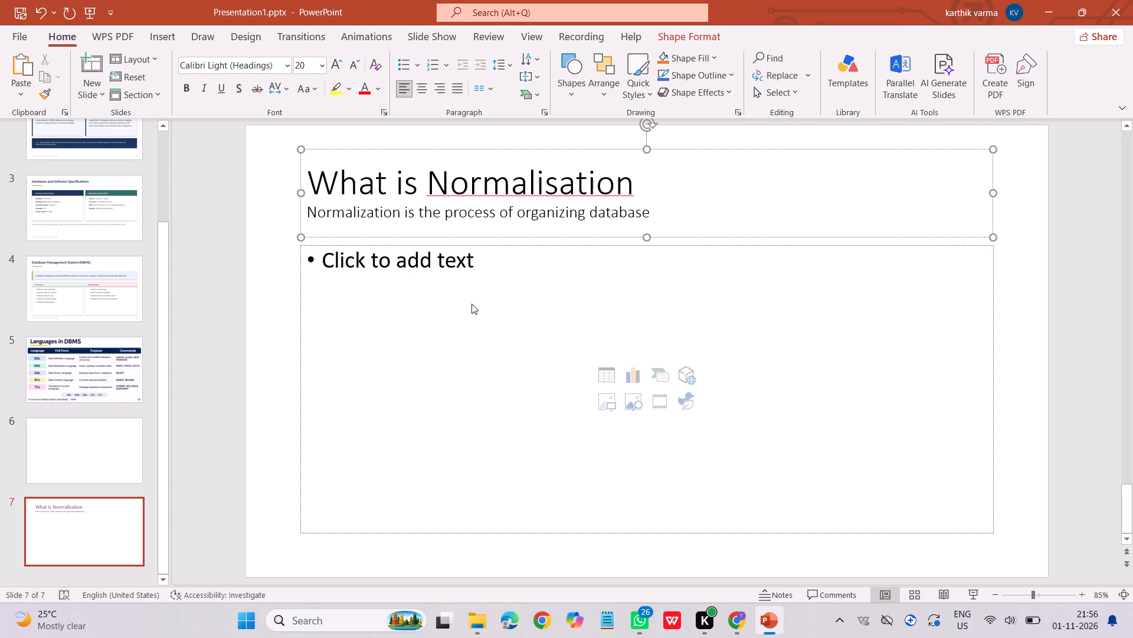
pyautogui.press('space')
pyautogui.write('ta')
pyautogui.write('bles')
pyautogui.press('space')
pyautogui.write('to')
pyautogui.press('space')
pyautogui.write('reduc')
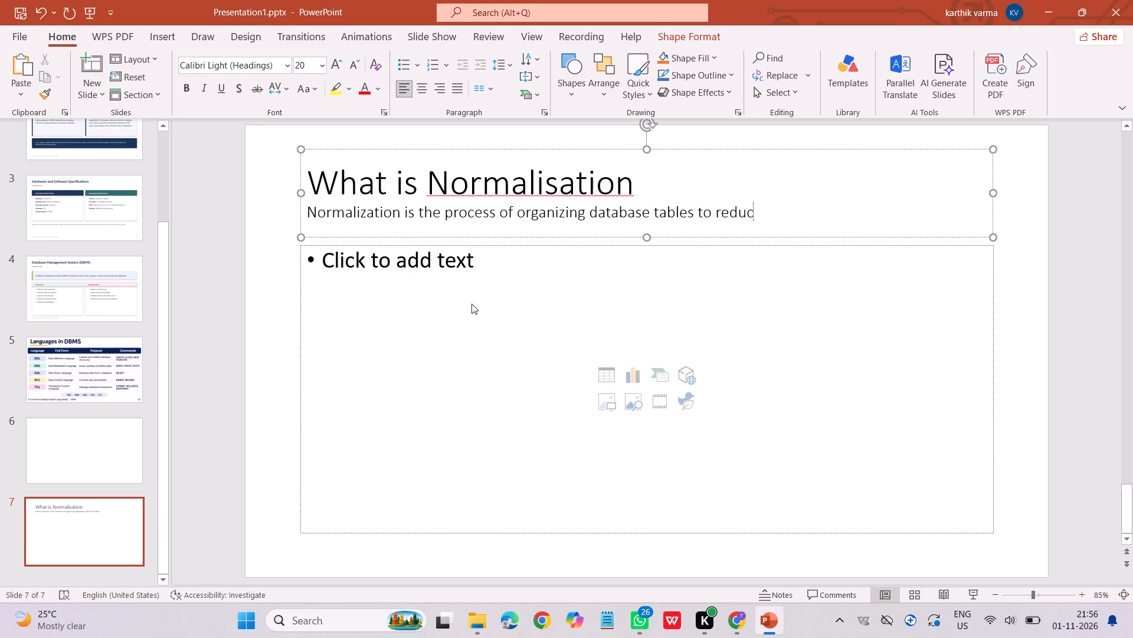
pyautogui.press('e')
pyautogui.press('space')
pyautogui.write('data')
pyautogui.press('space')
pyautogui.write('re')
pyautogui.write('dun')
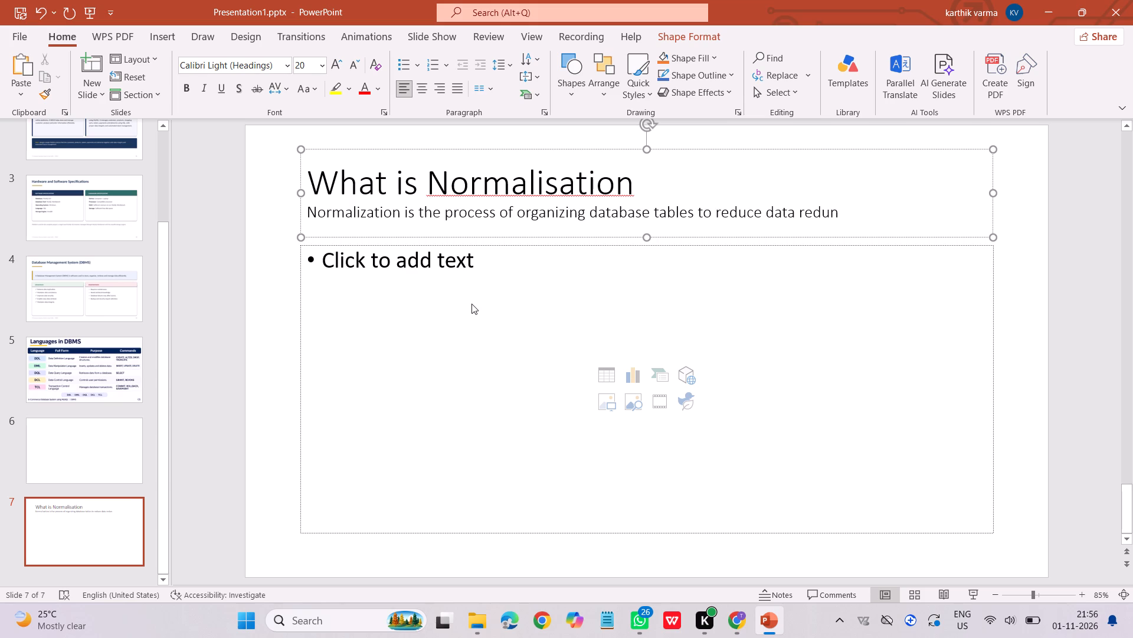
pyautogui.write('dancy')
pyautogui.press('space')
# Complete the definition sentence on slide 7 with "and prevent insertion,update and deletion anomalies.".
pyautogui.write('and prevent')
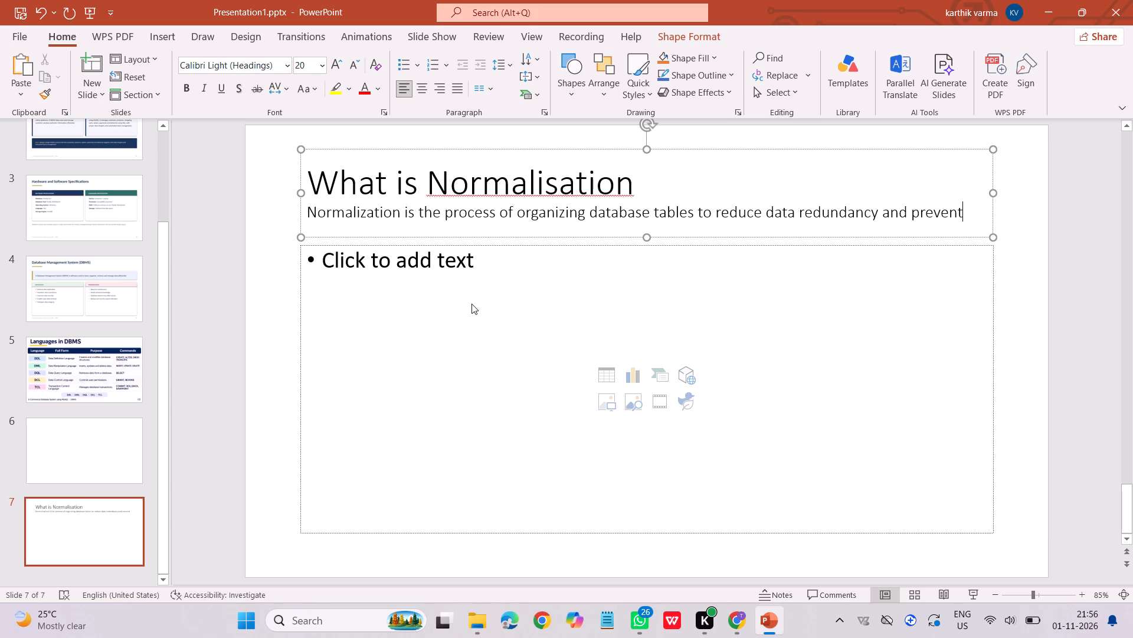
pyautogui.press('space')
pyautogui.write('insertion')
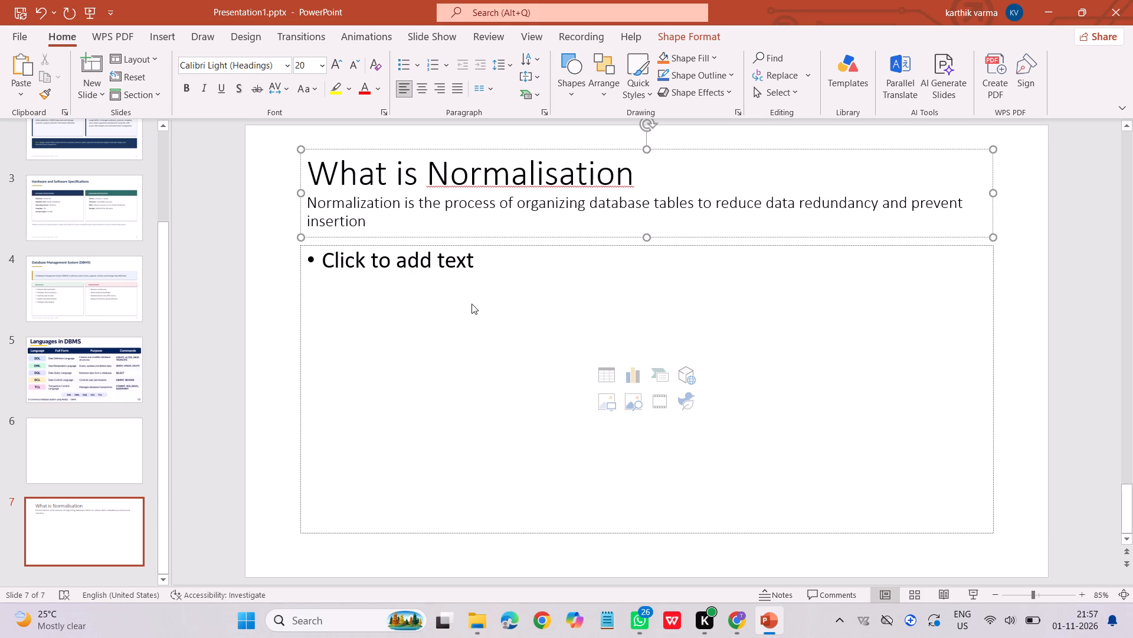
pyautogui.press(',')
pyautogui.write('update')
pyautogui.press('space')
pyautogui.write('and')
pyautogui.press('space')
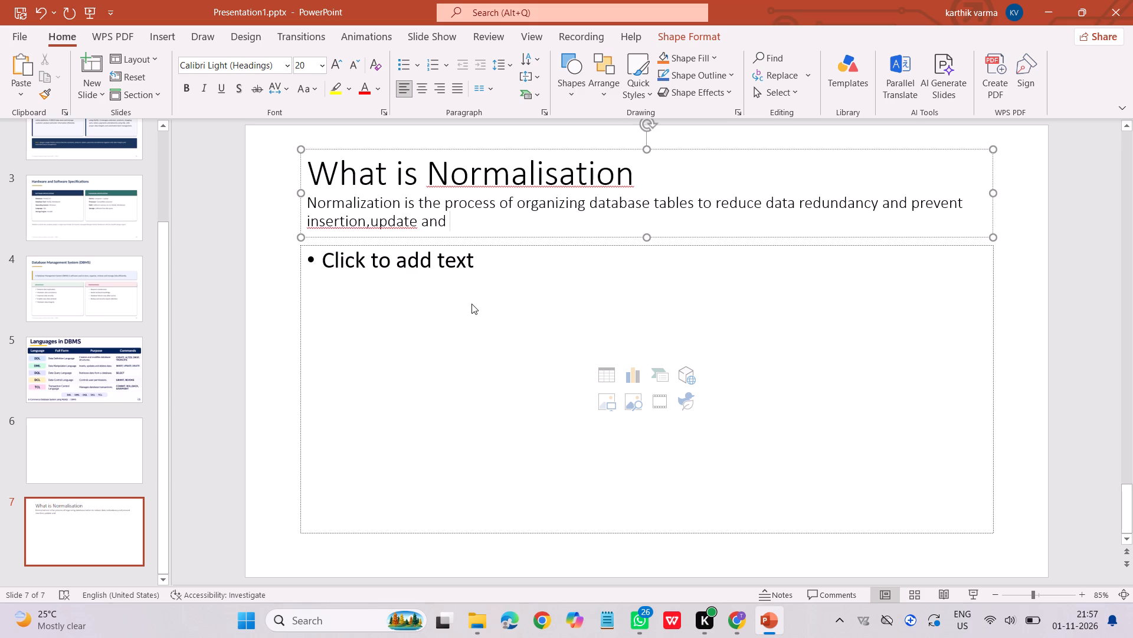
pyautogui.write('de')
pyautogui.write('letio')
pyautogui.press('n')
pyautogui.press('space')
pyautogui.write('ana')
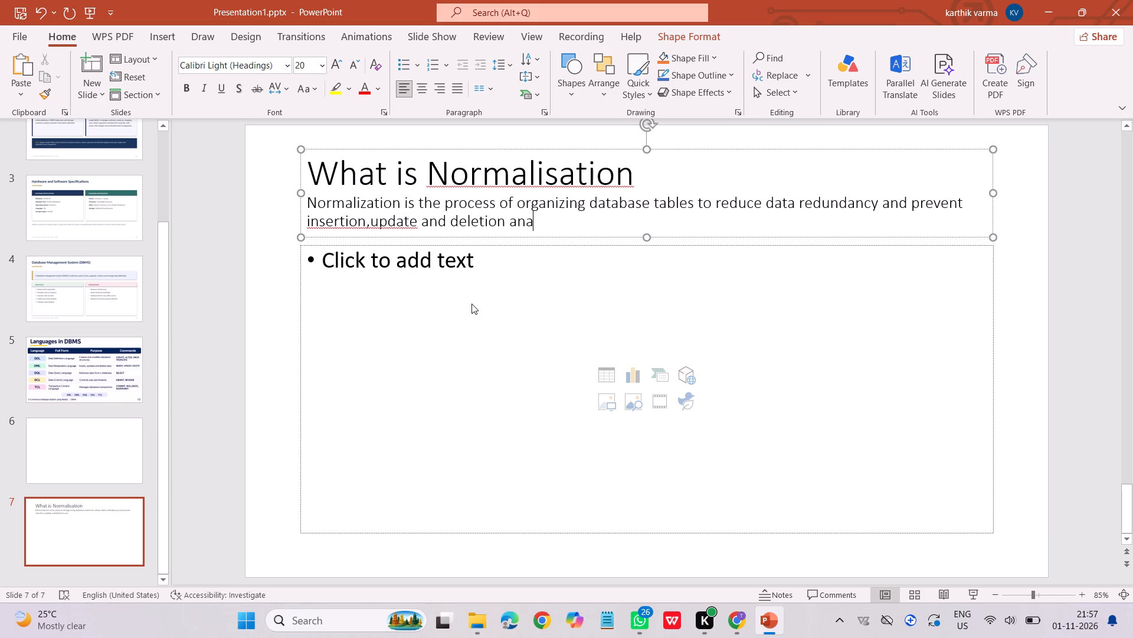
pyautogui.press('BackSpace')
pyautogui.write('omi')
pyautogui.press('BackSpace')
pyautogui.write('alies')
pyautogui.press('.')
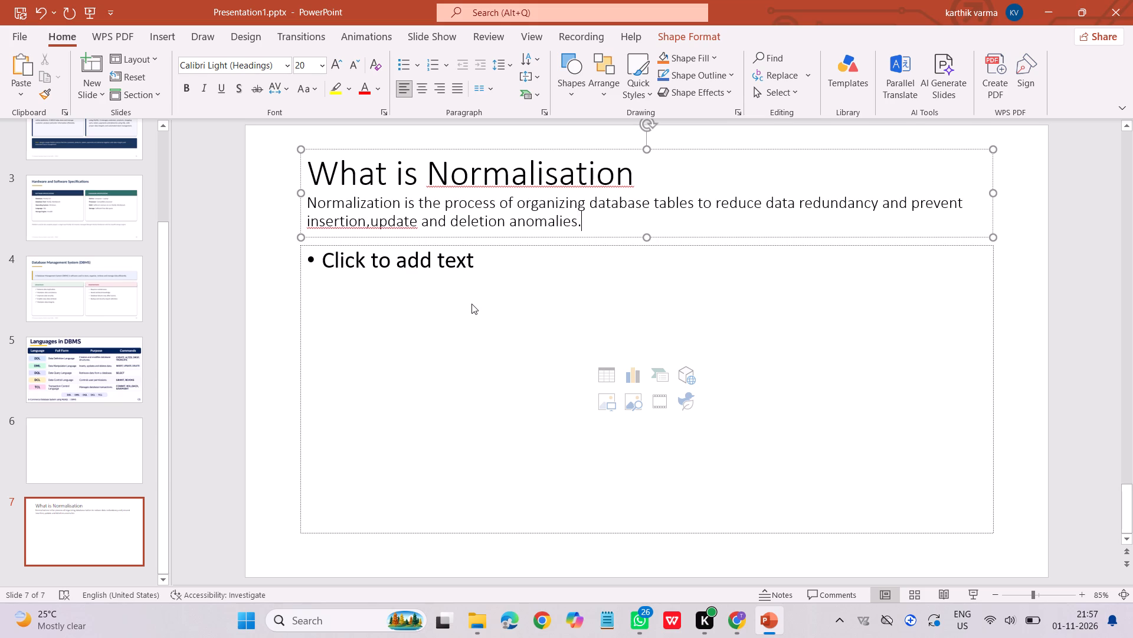
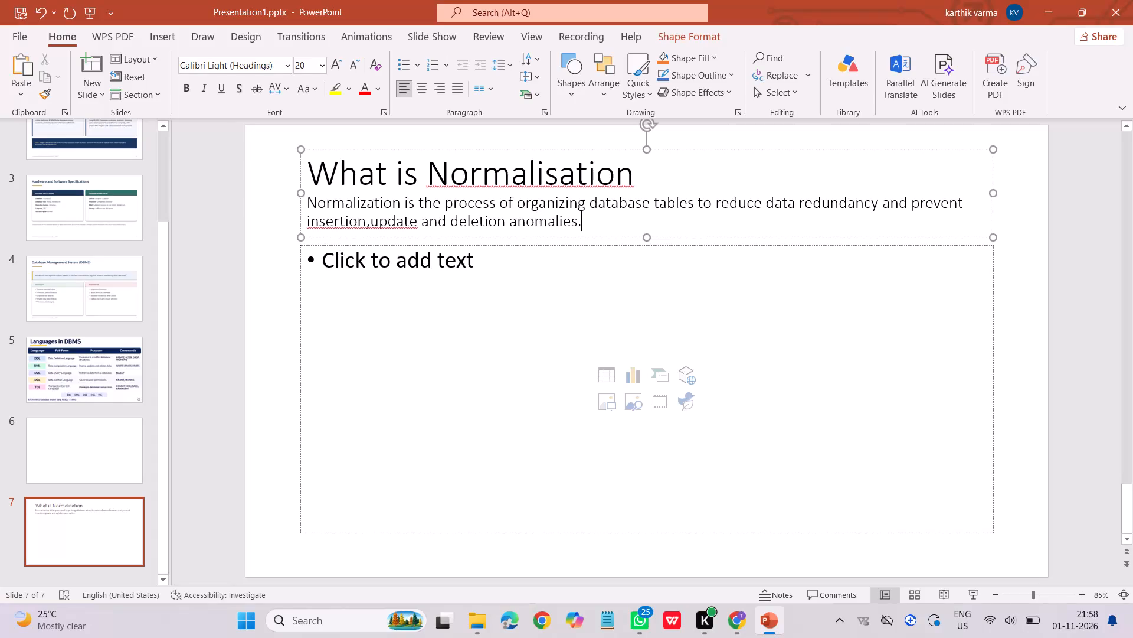
# Enter "Before 1NF" as the first bullet in the body placeholder of slide 7.
pyautogui.click(405, 266)
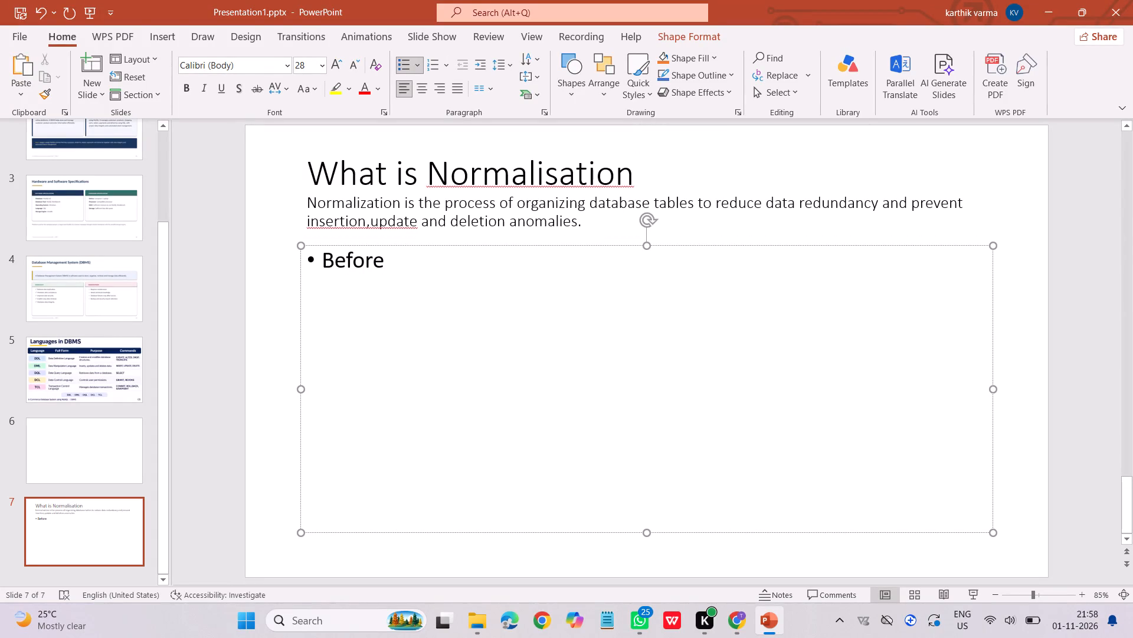
pyautogui.press('space')
pyautogui.press('BackSpace')
pyautogui.press('f')
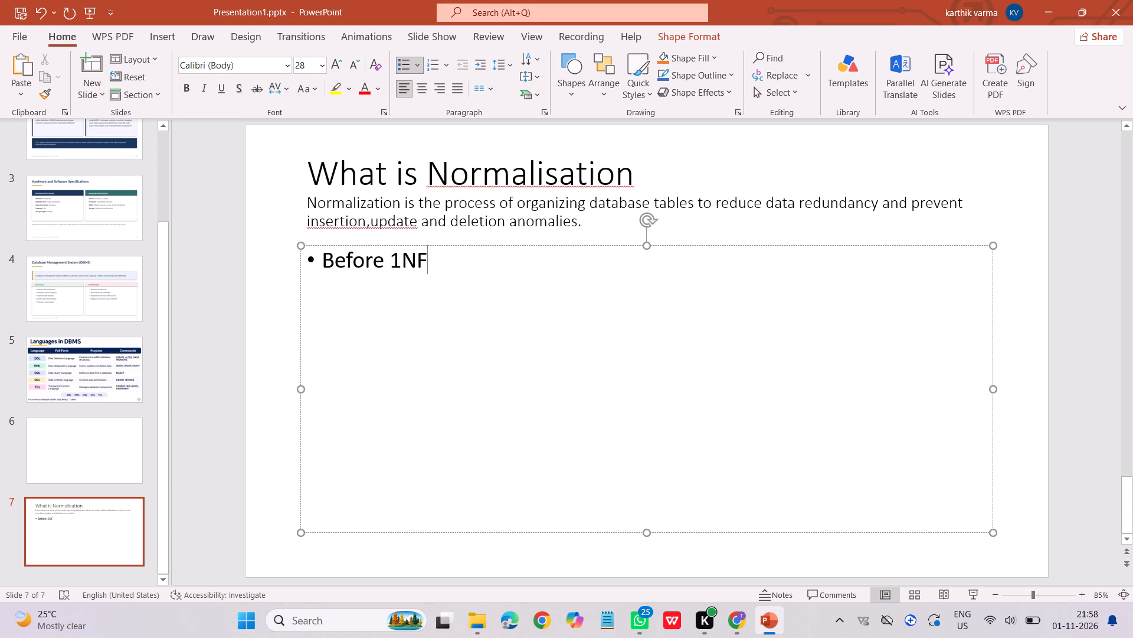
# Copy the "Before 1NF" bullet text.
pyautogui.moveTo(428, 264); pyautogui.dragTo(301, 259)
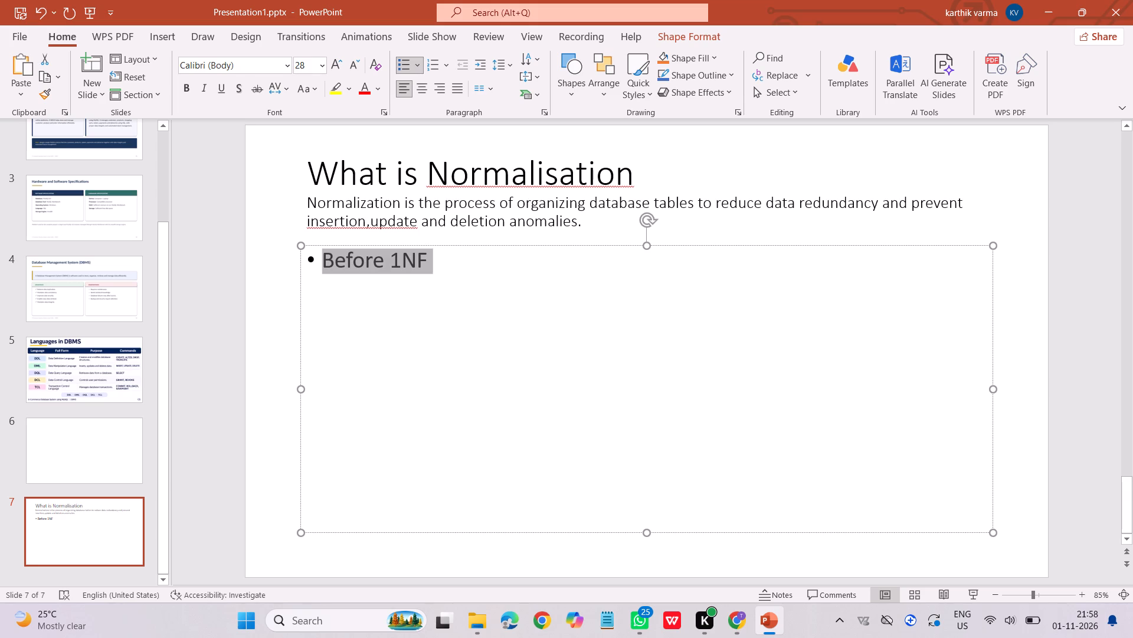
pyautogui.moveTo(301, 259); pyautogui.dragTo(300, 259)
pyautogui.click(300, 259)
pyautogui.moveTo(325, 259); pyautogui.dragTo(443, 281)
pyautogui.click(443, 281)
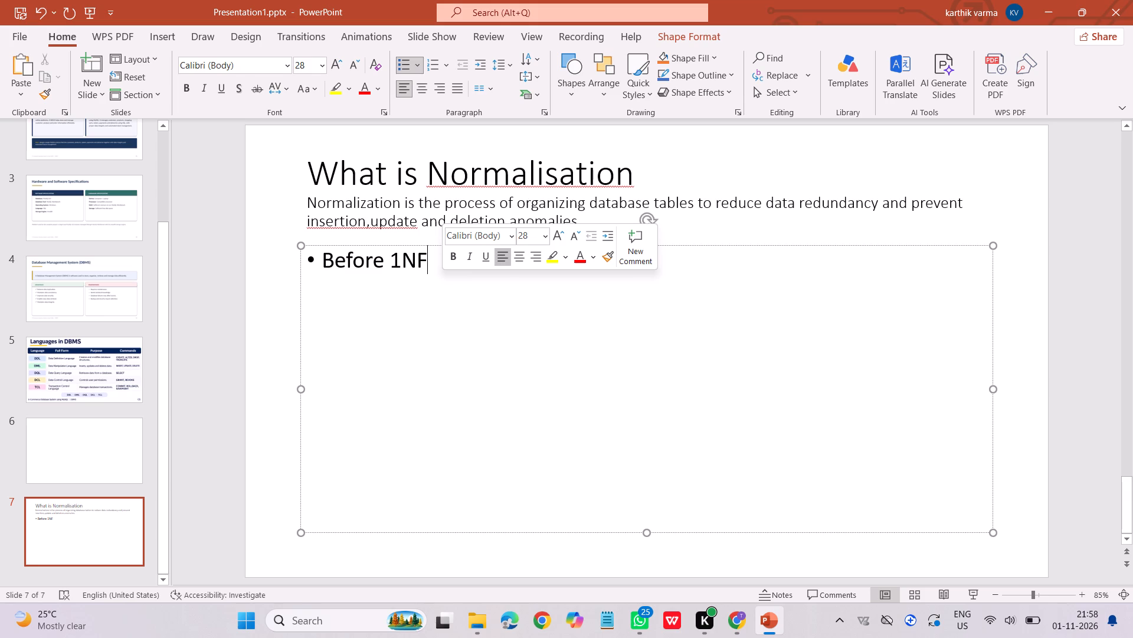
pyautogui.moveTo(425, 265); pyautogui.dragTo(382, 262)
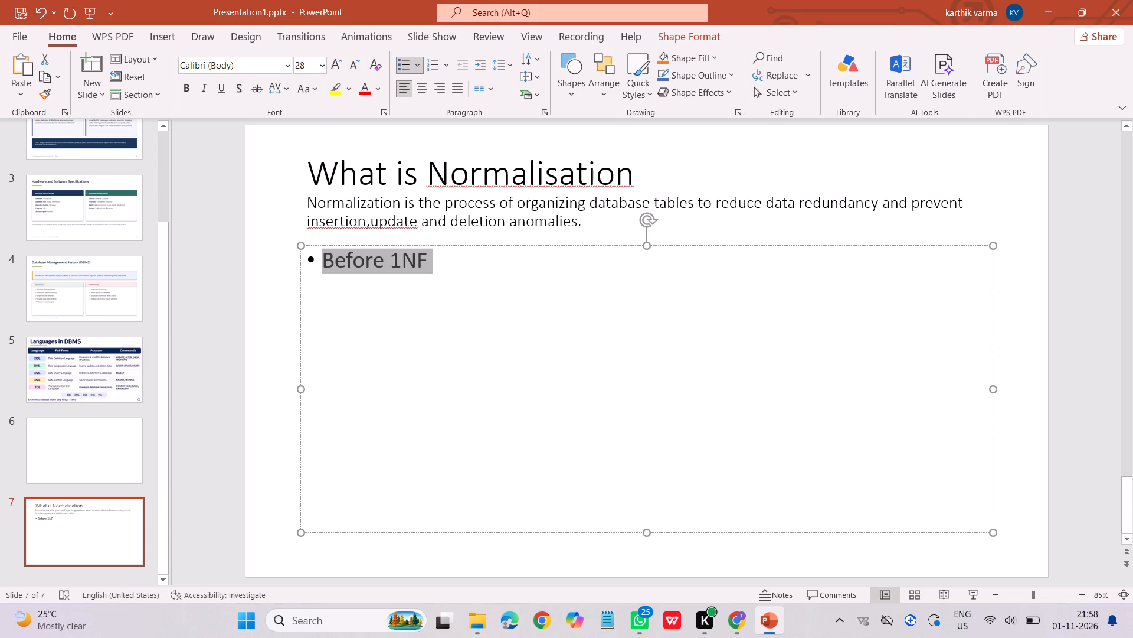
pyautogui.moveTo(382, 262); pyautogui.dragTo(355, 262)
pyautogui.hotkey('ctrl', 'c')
# Add a second label, "After 1NF", on the same line as "Before 1NF", separated by a wide gap of spaces.
pyautogui.click(507, 259)
pyautogui.click(634, 257)
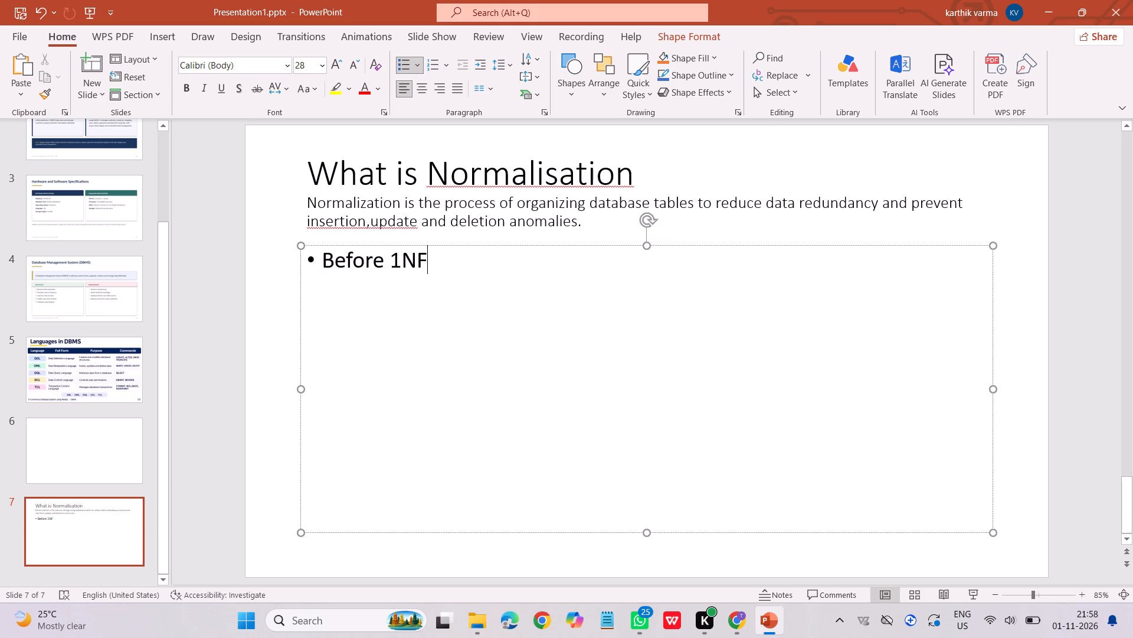
pyautogui.press('space')
pyautogui.press('space')
pyautogui.press('space')
pyautogui.press('space')
pyautogui.hotkey('shift', '>')
pyautogui.press('BackSpace')
pyautogui.press('.')
pyautogui.press('BackSpace')
pyautogui.write('AF')
pyautogui.press('BackSpace')
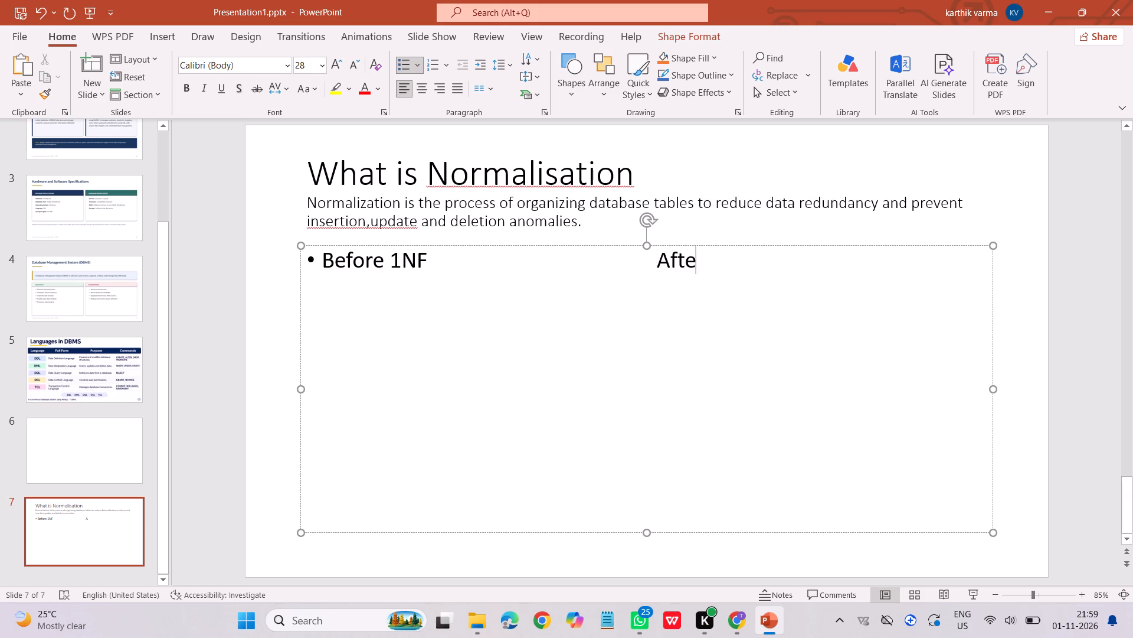
pyautogui.press('2')
pyautogui.press('BackSpace')
pyautogui.press('1')
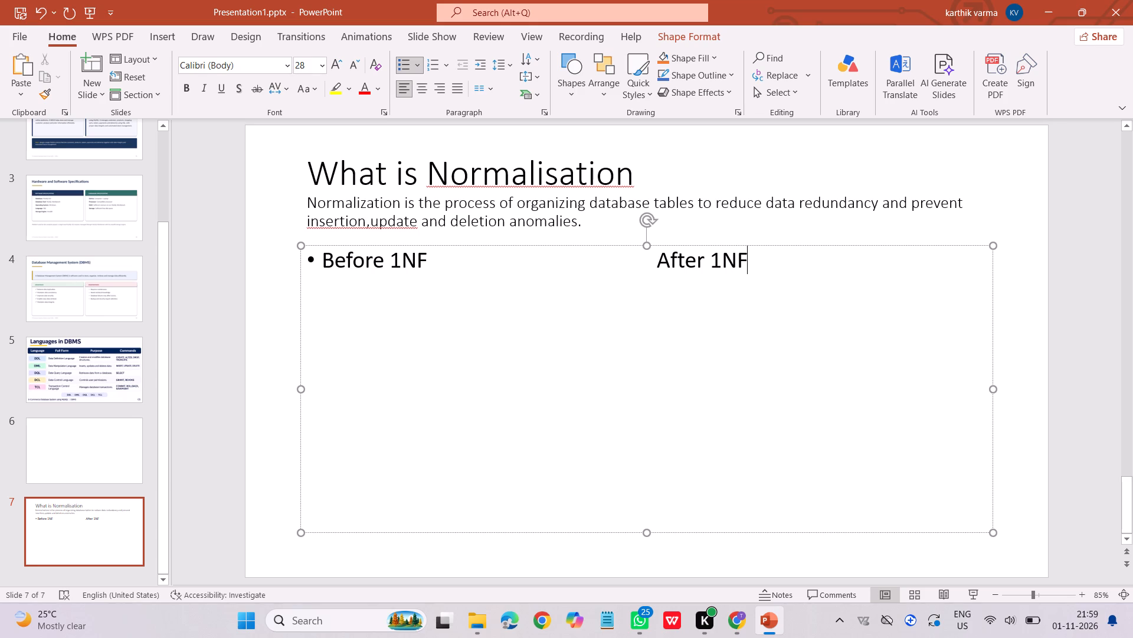
pyautogui.moveTo(310, 258); pyautogui.dragTo(324, 269)
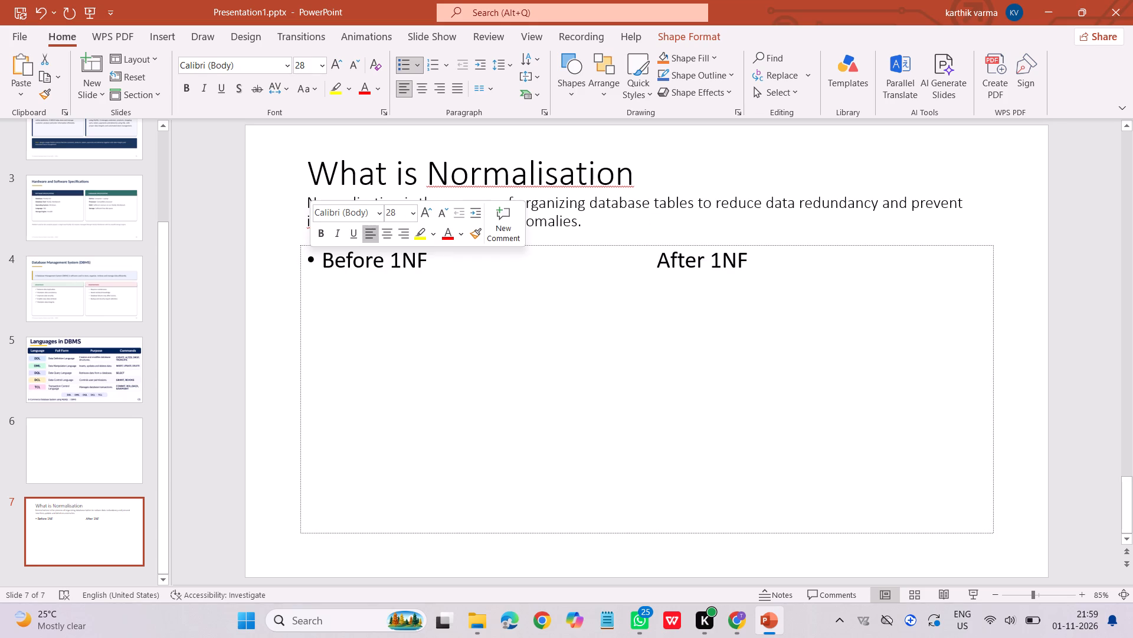
pyautogui.moveTo(324, 269); pyautogui.dragTo(323, 267)
# Insert the picture sum-2.jpeg from the wtsap imag folder in Pictures onto slide 7.
pyautogui.click(392, 308)
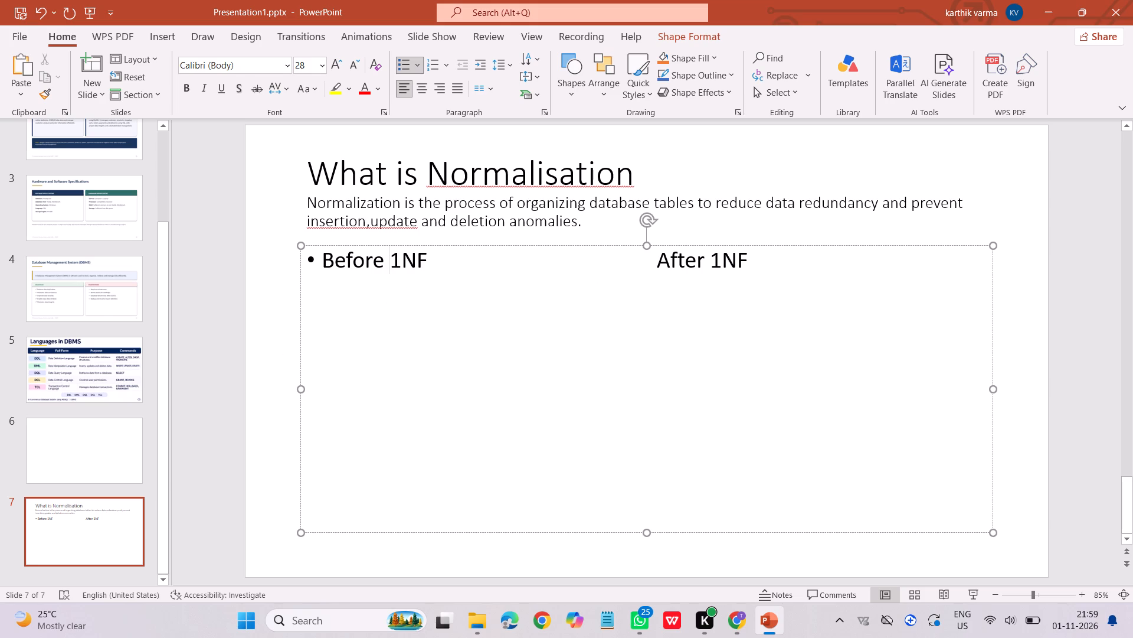
pyautogui.click(159, 31)
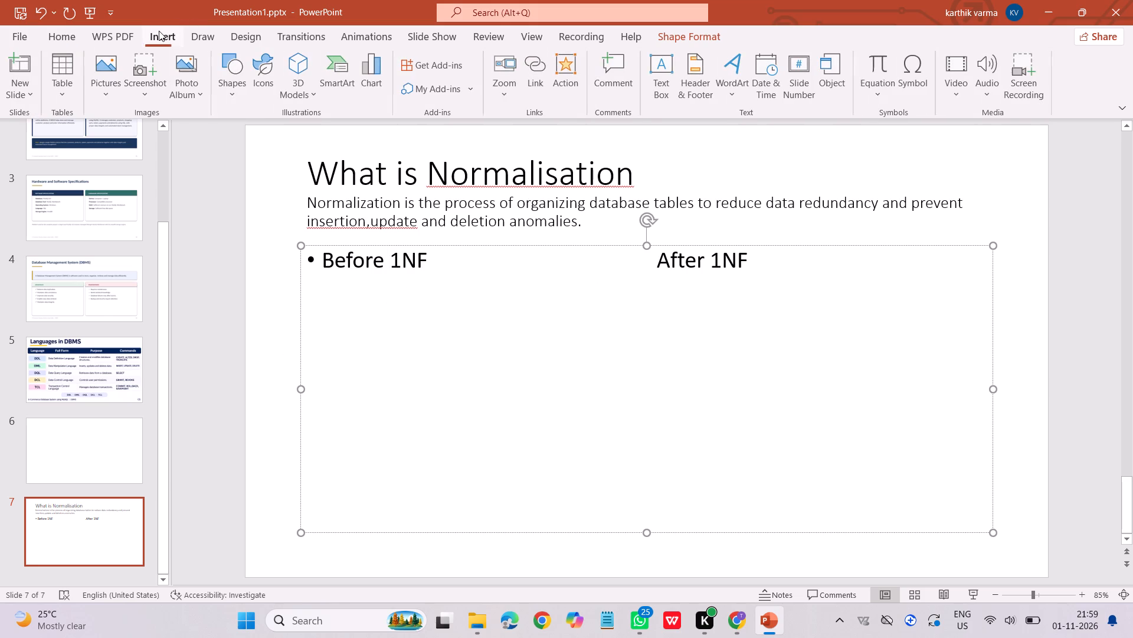
pyautogui.click(109, 67)
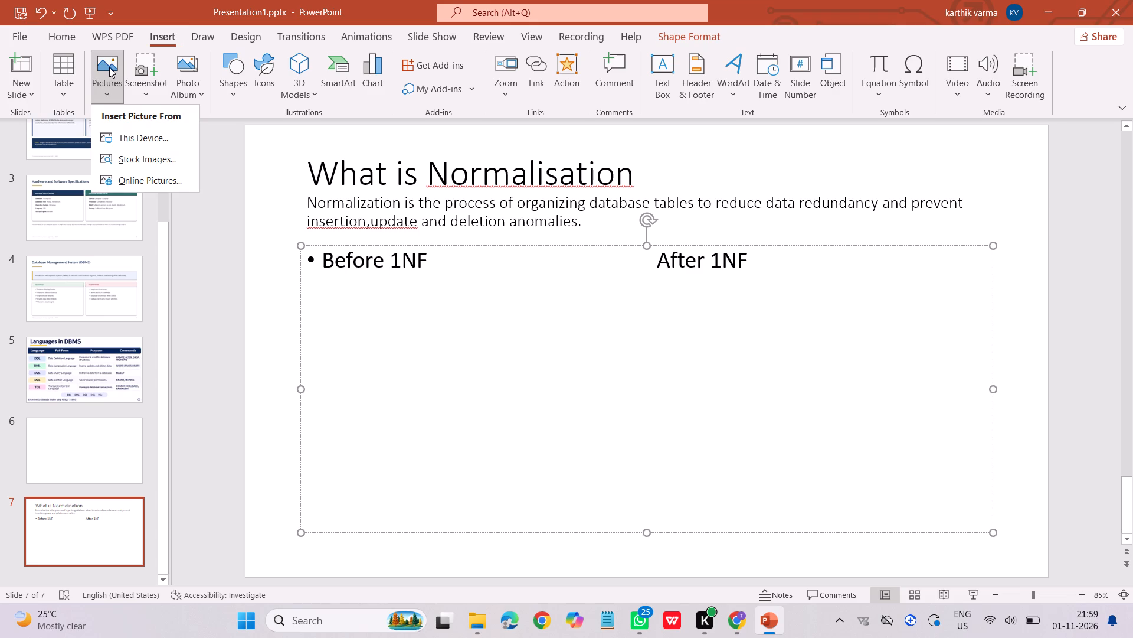
pyautogui.click(124, 134)
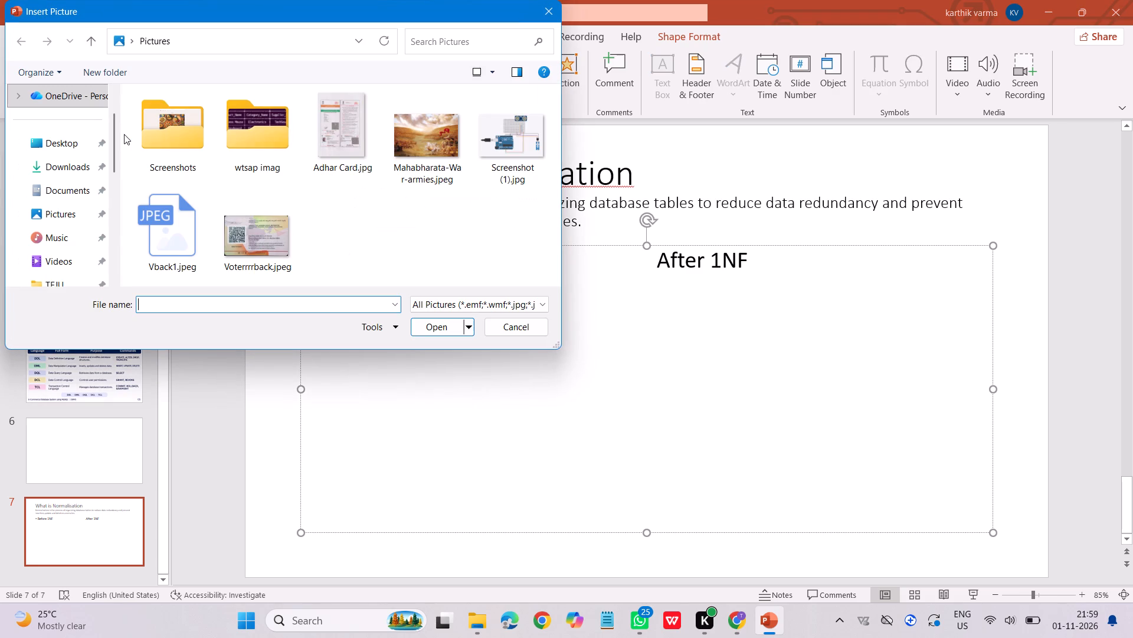
pyautogui.click(270, 131)
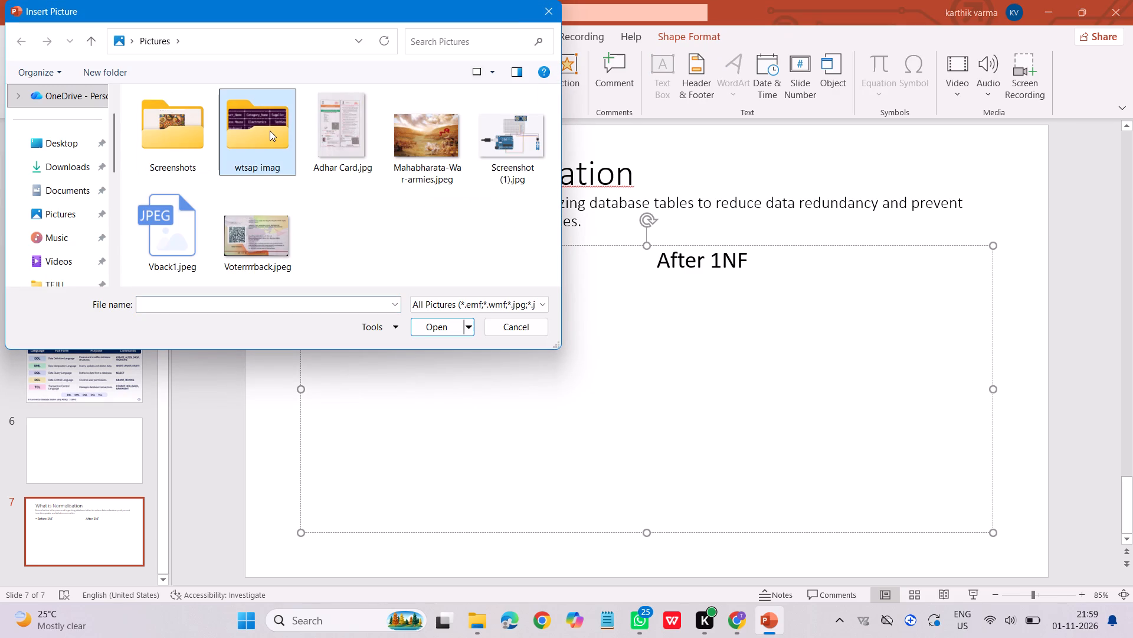
pyautogui.click(270, 131)
pyautogui.doubleClick(270, 131)
pyautogui.scroll(-1, 414, 156)
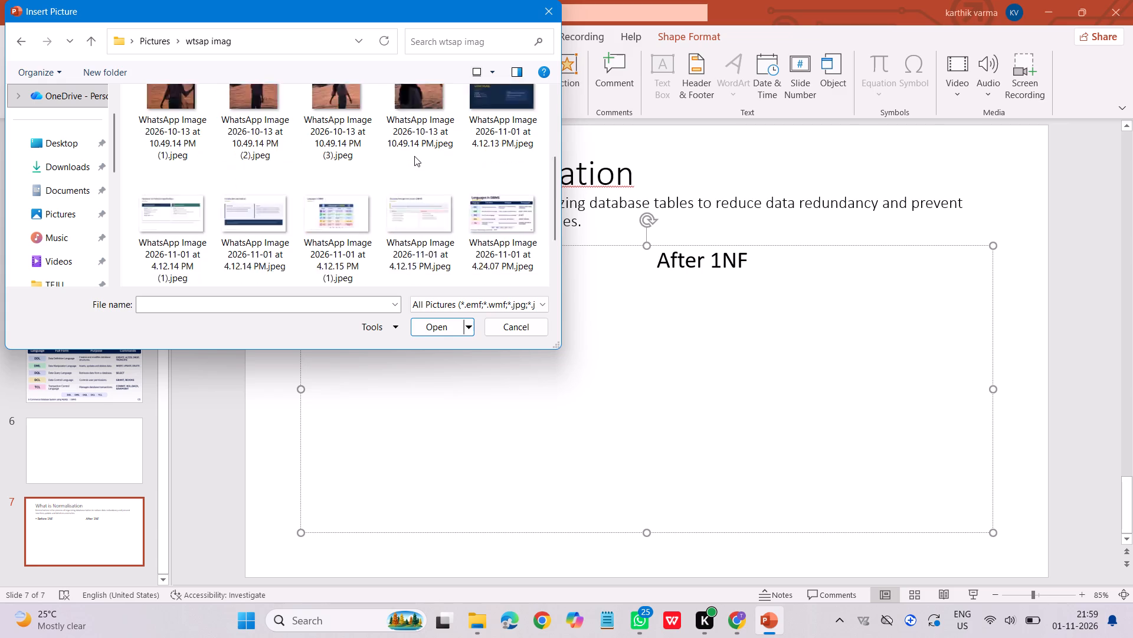
pyautogui.scroll(-1, 414, 156)
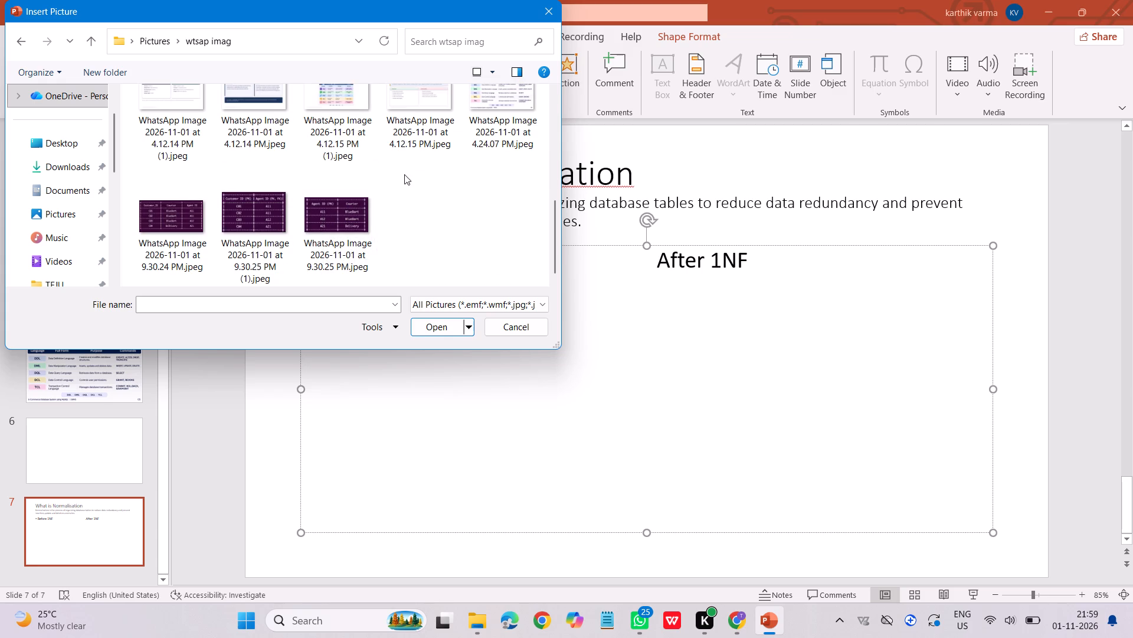
pyautogui.scroll(2, 404, 174)
pyautogui.moveTo(244, 136); pyautogui.dragTo(267, 159)
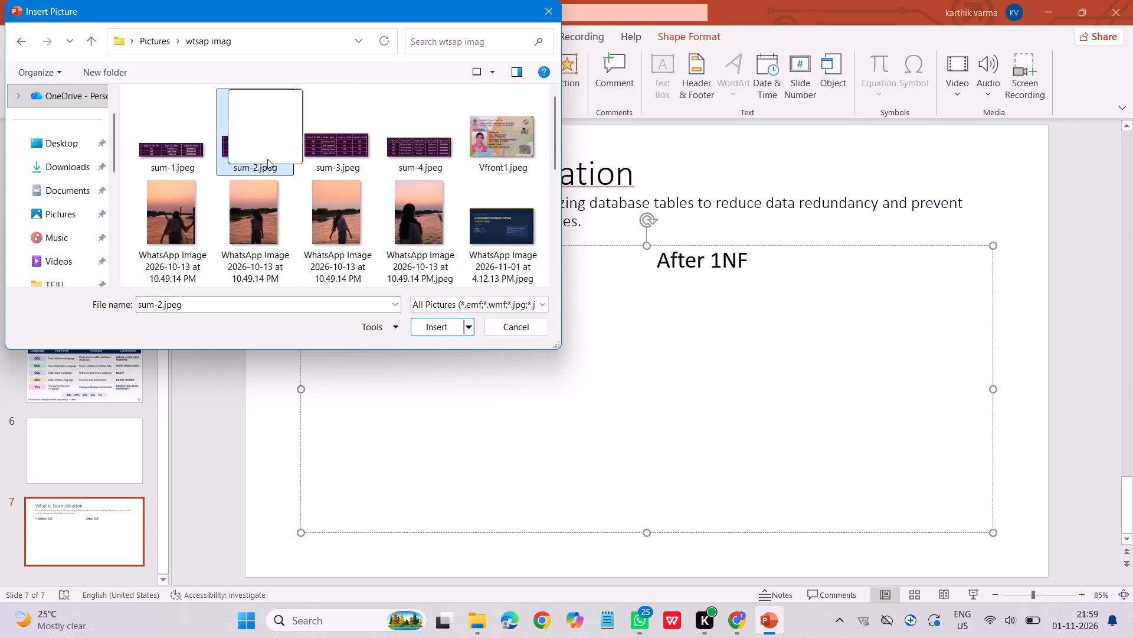
pyautogui.moveTo(267, 159); pyautogui.dragTo(443, 359)
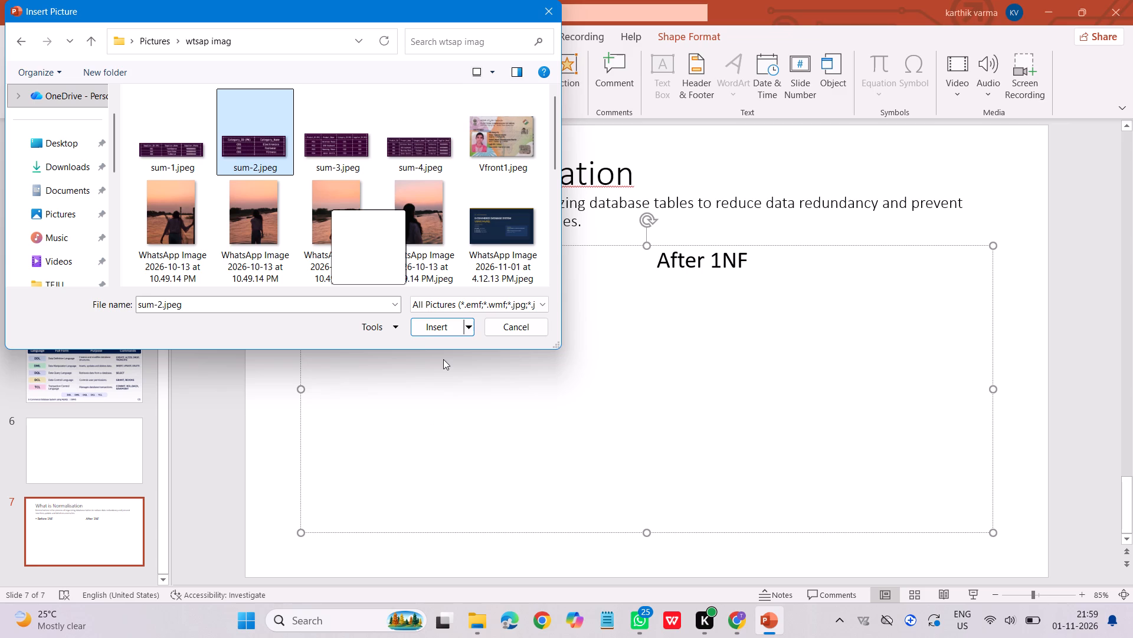
pyautogui.click(433, 331)
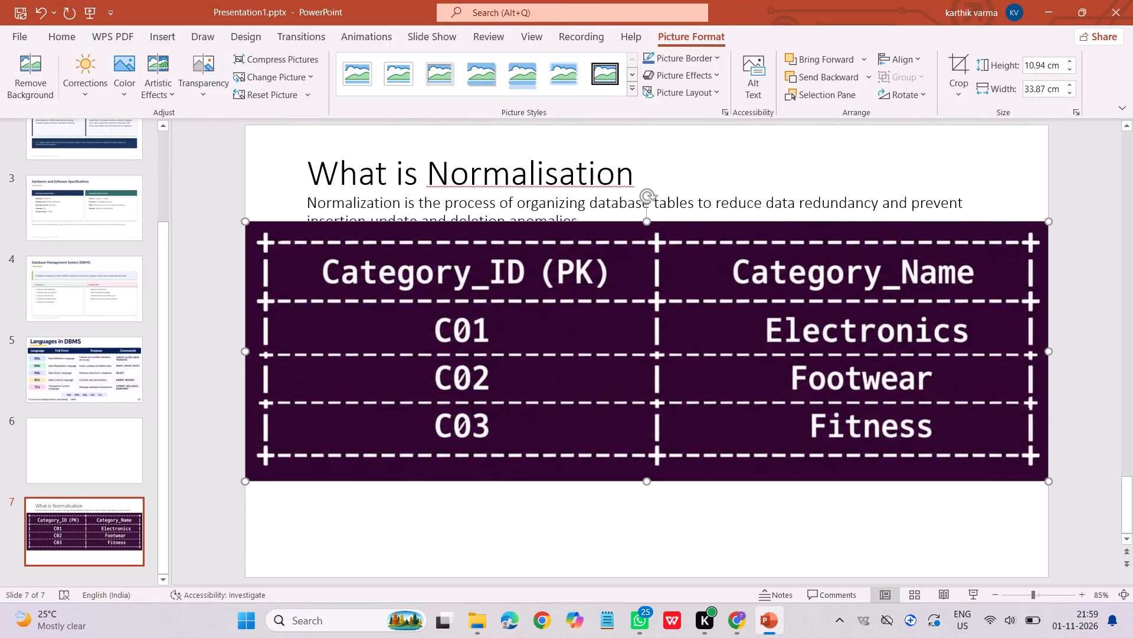
# Shrink the category table picture to about 6.95 cm high by 29.39 cm wide and place it directly beneath the 1NF labels.
pyautogui.click(678, 285)
pyautogui.moveTo(647, 223); pyautogui.dragTo(657, 291)
pyautogui.moveTo(250, 383); pyautogui.dragTo(269, 350)
pyautogui.moveTo(269, 350); pyautogui.dragTo(267, 341)
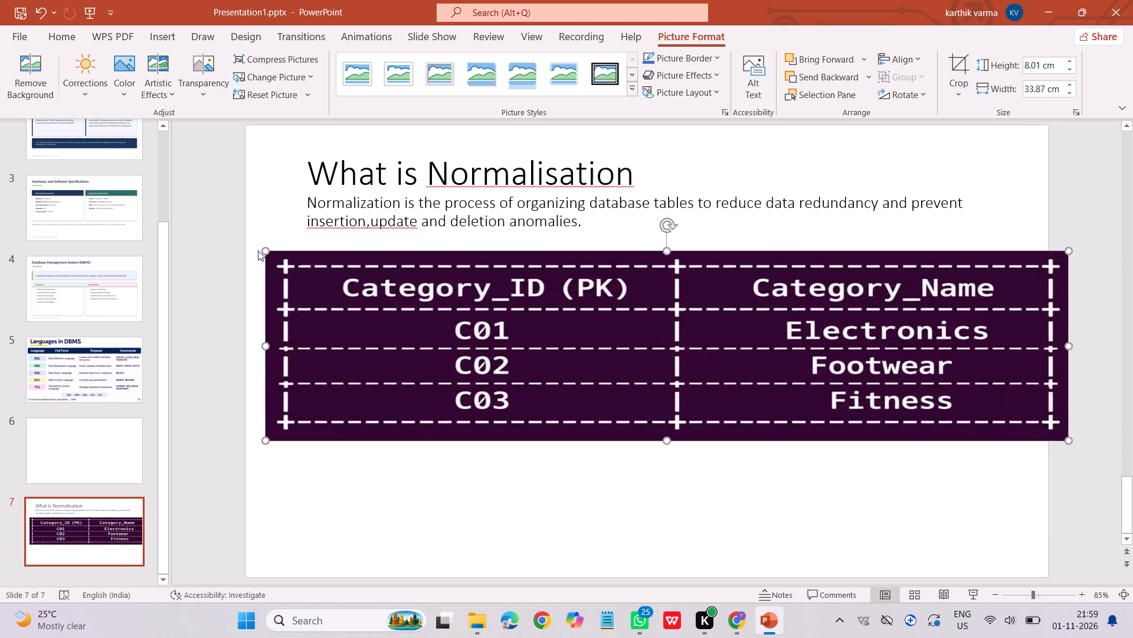
pyautogui.moveTo(266, 252); pyautogui.dragTo(440, 278)
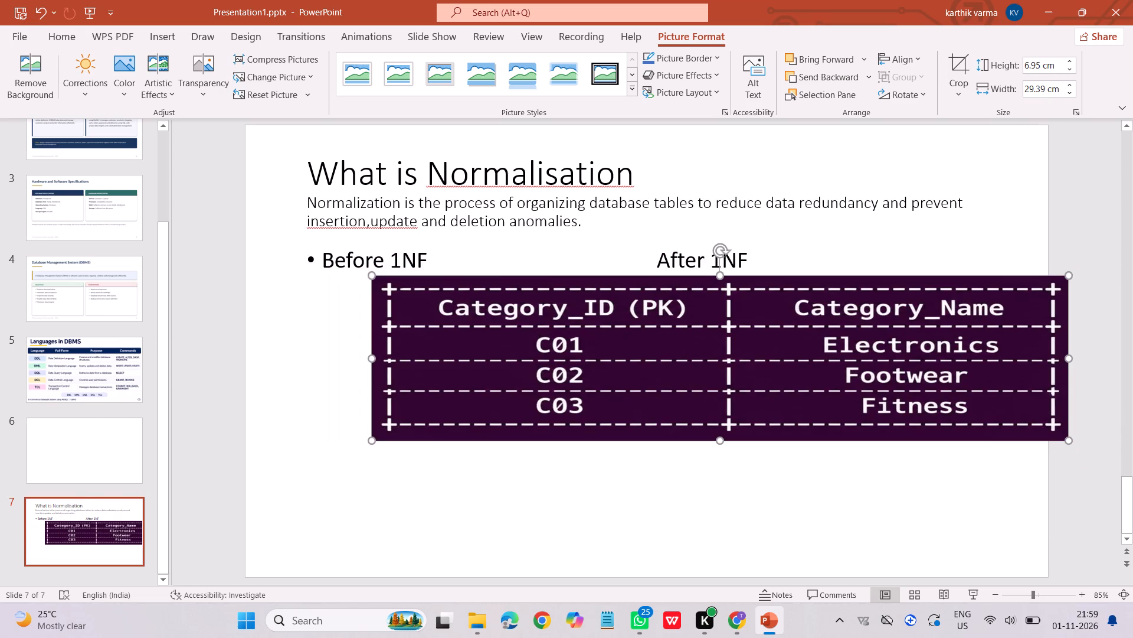
pyautogui.moveTo(630, 344); pyautogui.dragTo(554, 339)
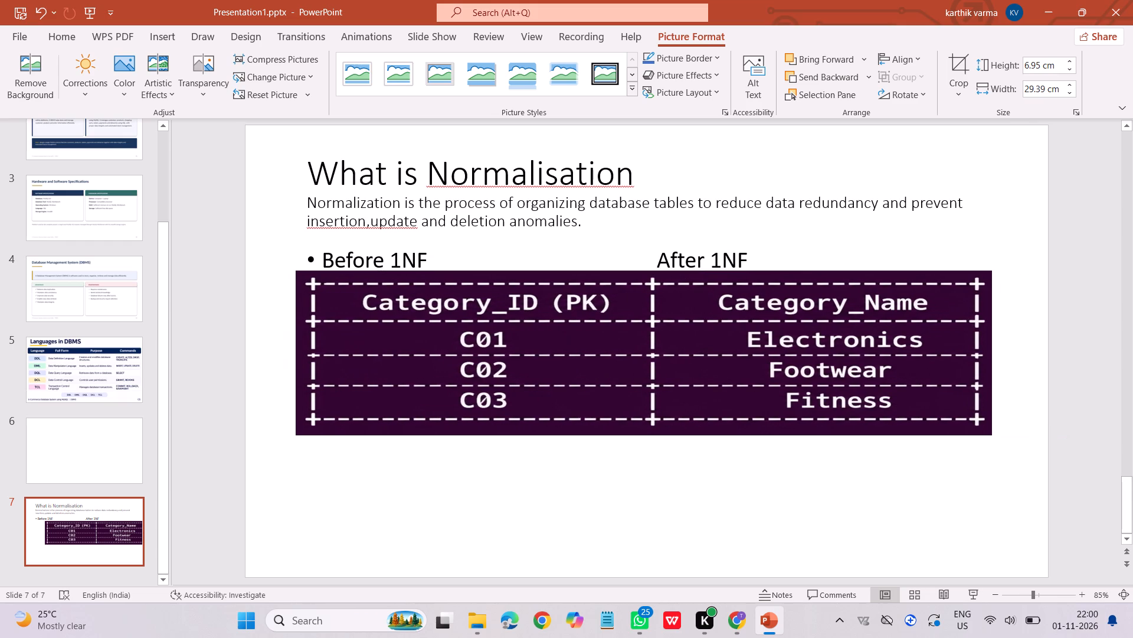
pyautogui.moveTo(554, 339); pyautogui.dragTo(555, 339)
pyautogui.scroll(-1, 689, 487)
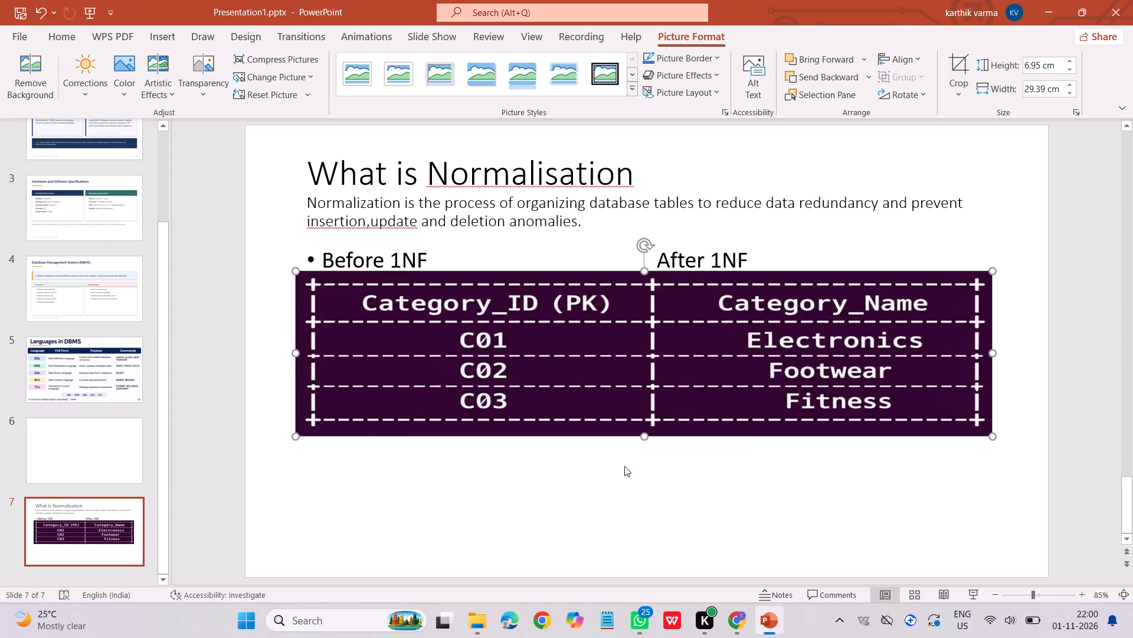
pyautogui.click(482, 448)
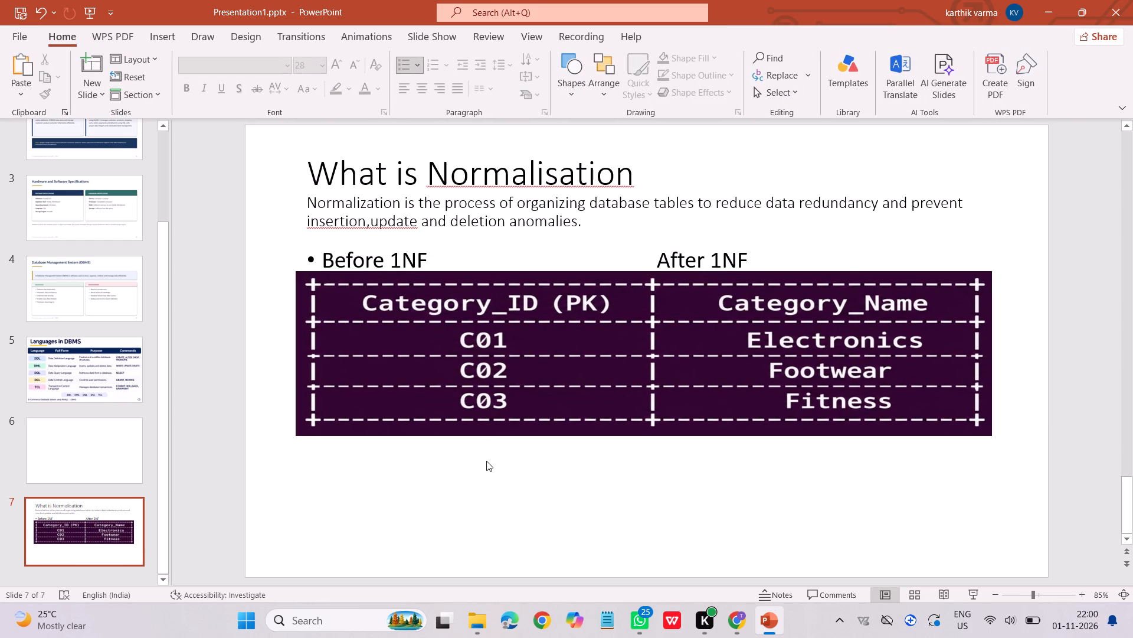
pyautogui.click(451, 453)
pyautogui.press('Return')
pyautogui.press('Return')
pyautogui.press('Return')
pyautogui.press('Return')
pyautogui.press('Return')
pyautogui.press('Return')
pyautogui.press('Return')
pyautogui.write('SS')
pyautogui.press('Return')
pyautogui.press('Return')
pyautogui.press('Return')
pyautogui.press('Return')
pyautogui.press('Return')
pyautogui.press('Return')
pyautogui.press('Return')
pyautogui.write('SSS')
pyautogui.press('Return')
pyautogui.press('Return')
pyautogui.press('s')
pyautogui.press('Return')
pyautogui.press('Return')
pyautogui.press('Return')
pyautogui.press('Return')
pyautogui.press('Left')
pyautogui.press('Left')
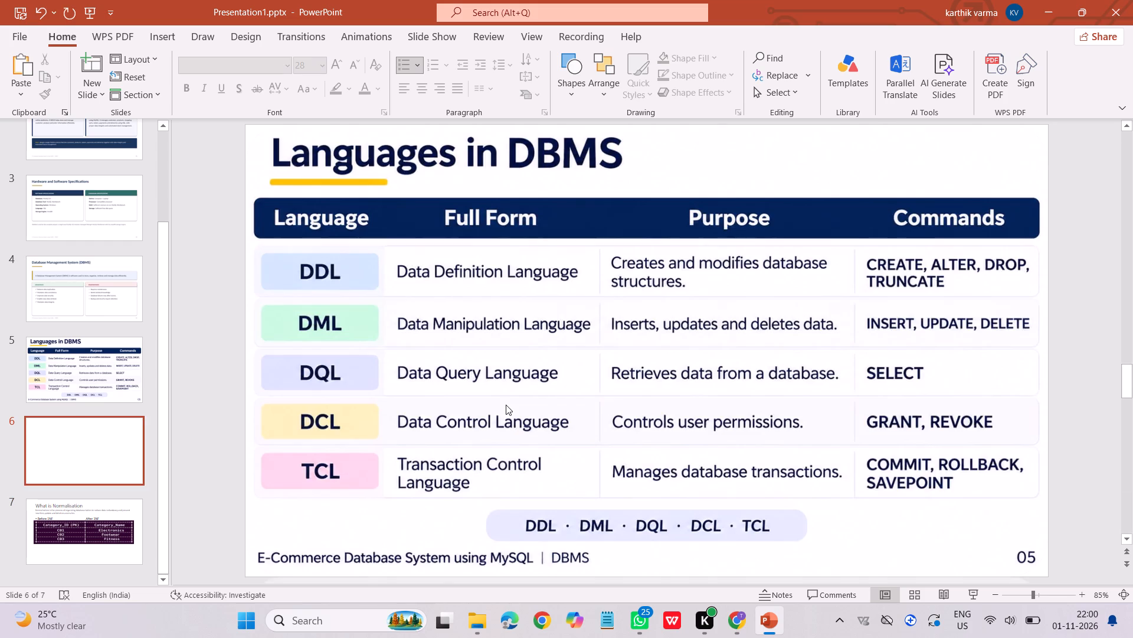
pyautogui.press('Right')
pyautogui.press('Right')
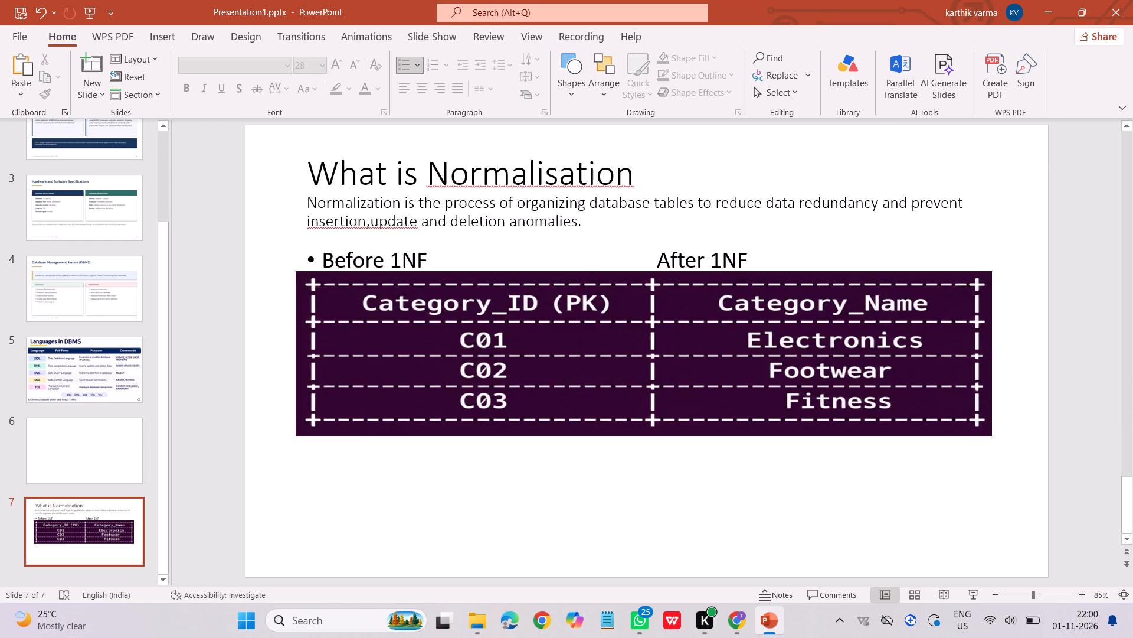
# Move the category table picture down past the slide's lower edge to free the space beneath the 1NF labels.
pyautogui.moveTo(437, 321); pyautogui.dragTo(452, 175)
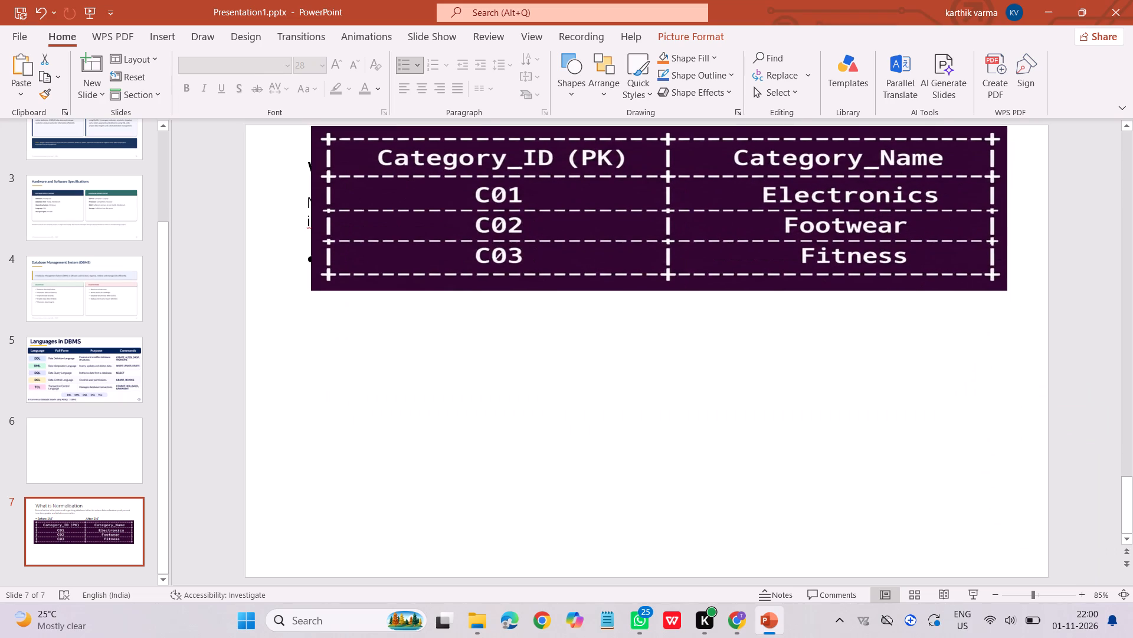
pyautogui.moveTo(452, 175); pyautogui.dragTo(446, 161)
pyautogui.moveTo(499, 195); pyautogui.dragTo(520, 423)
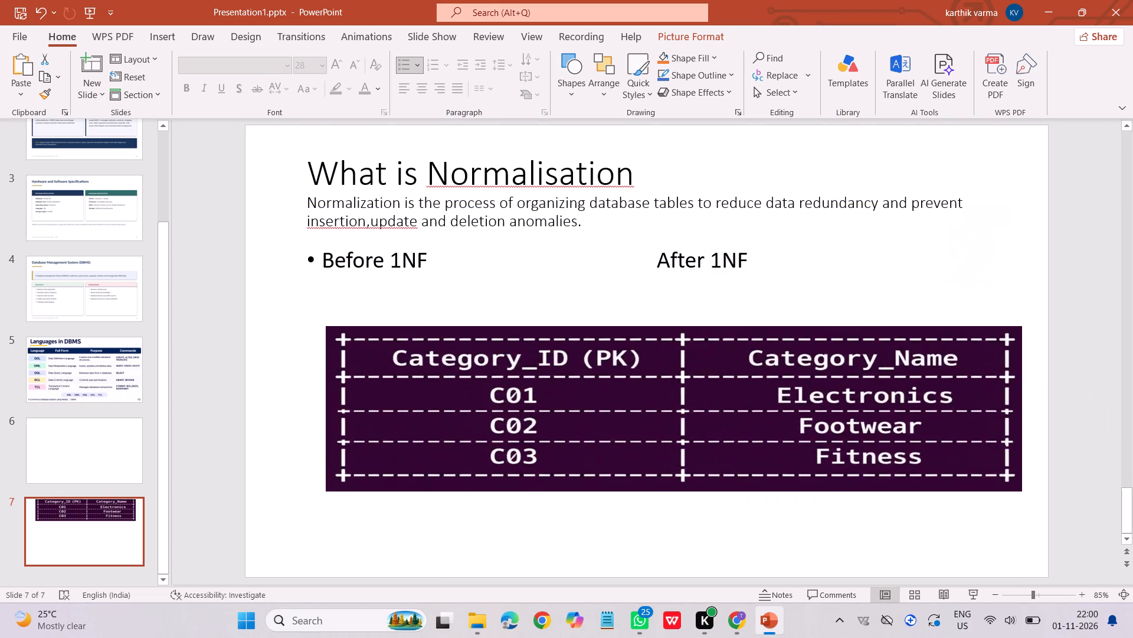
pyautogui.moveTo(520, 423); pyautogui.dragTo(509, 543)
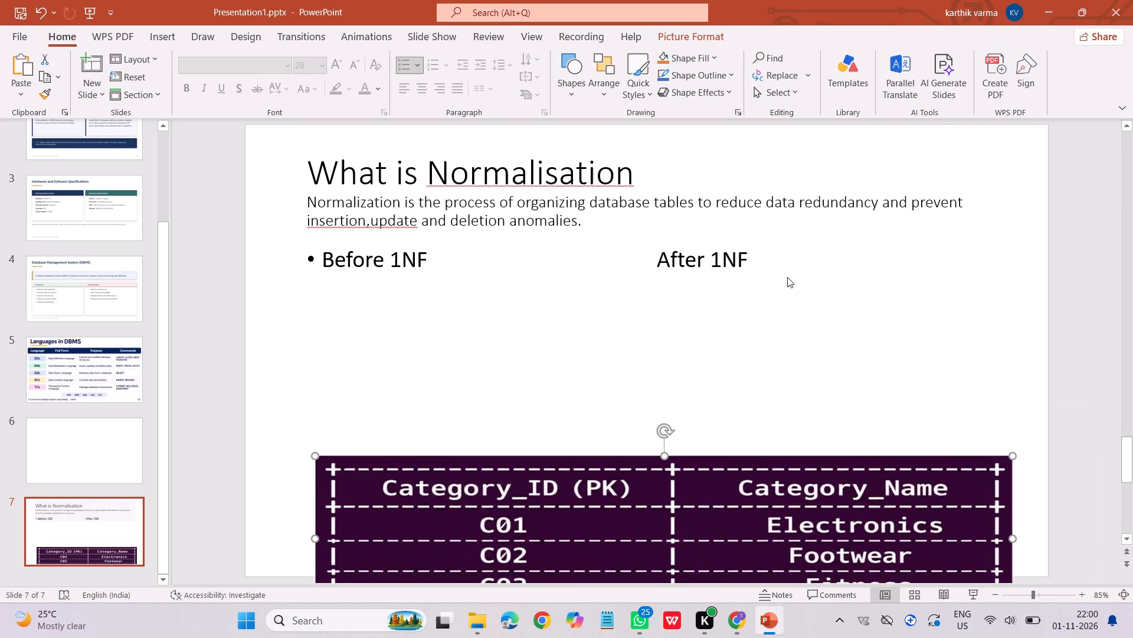
# Append a long run of trailing spaces after the "After 1NF" label.
pyautogui.click(793, 263)
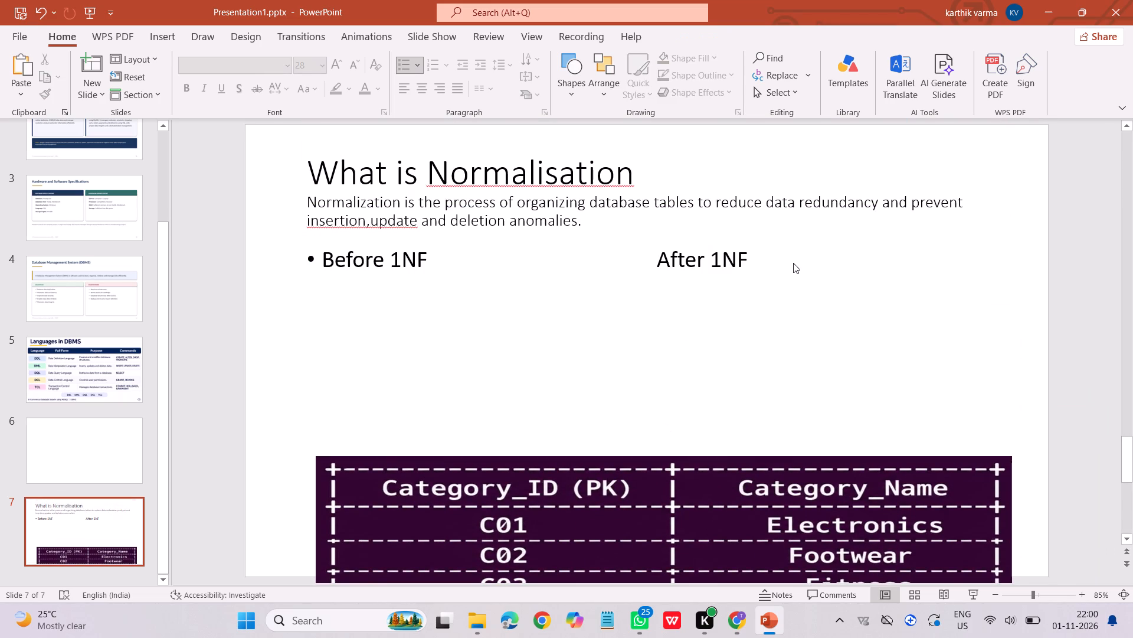
pyautogui.click(742, 259)
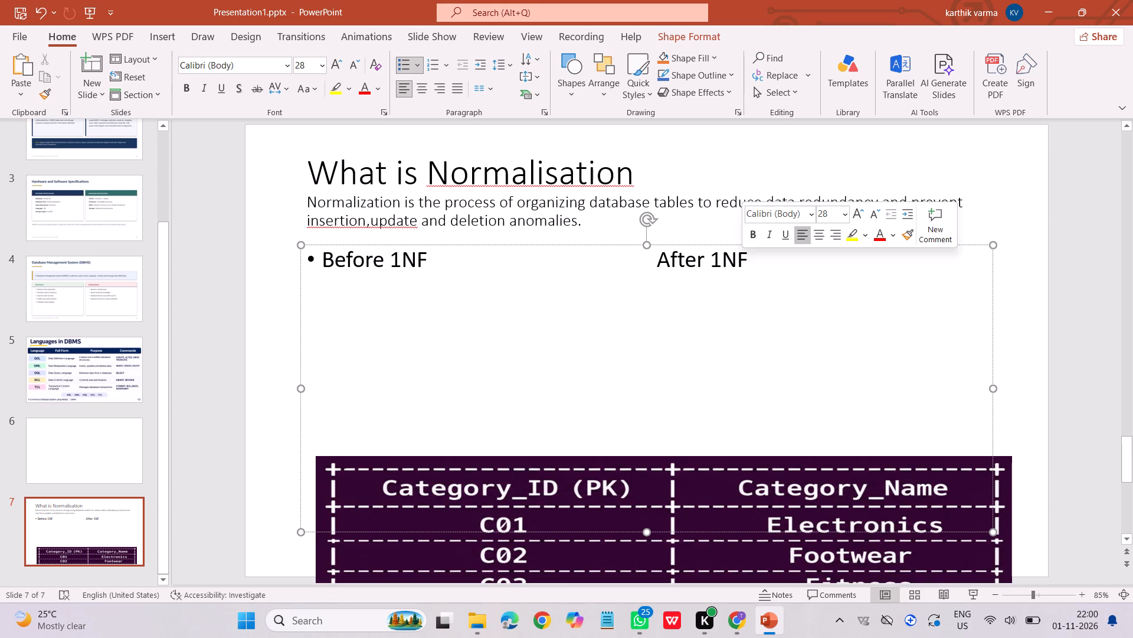
pyautogui.click(769, 256)
pyautogui.press('Down')
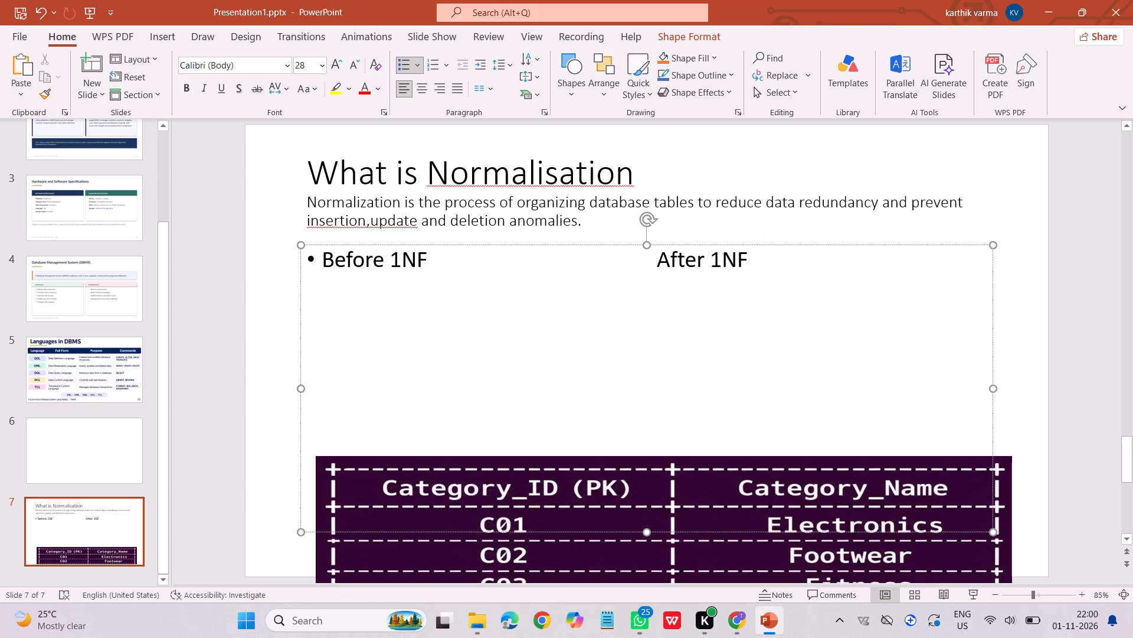
pyautogui.press('Down')
pyautogui.press('Right')
pyautogui.press('Right')
pyautogui.press('Right')
pyautogui.press('space')
pyautogui.press('space')
pyautogui.press('space')
pyautogui.press('space')
pyautogui.press('space')
pyautogui.press('space')
pyautogui.press('space')
pyautogui.press('space')
pyautogui.press('space')
pyautogui.press('space')
pyautogui.press('space')
pyautogui.press('space')
pyautogui.press('space')
pyautogui.press('space')
pyautogui.press('space')
pyautogui.press('space')
pyautogui.press('space')
pyautogui.press('space')
pyautogui.press('space')
pyautogui.press('space')
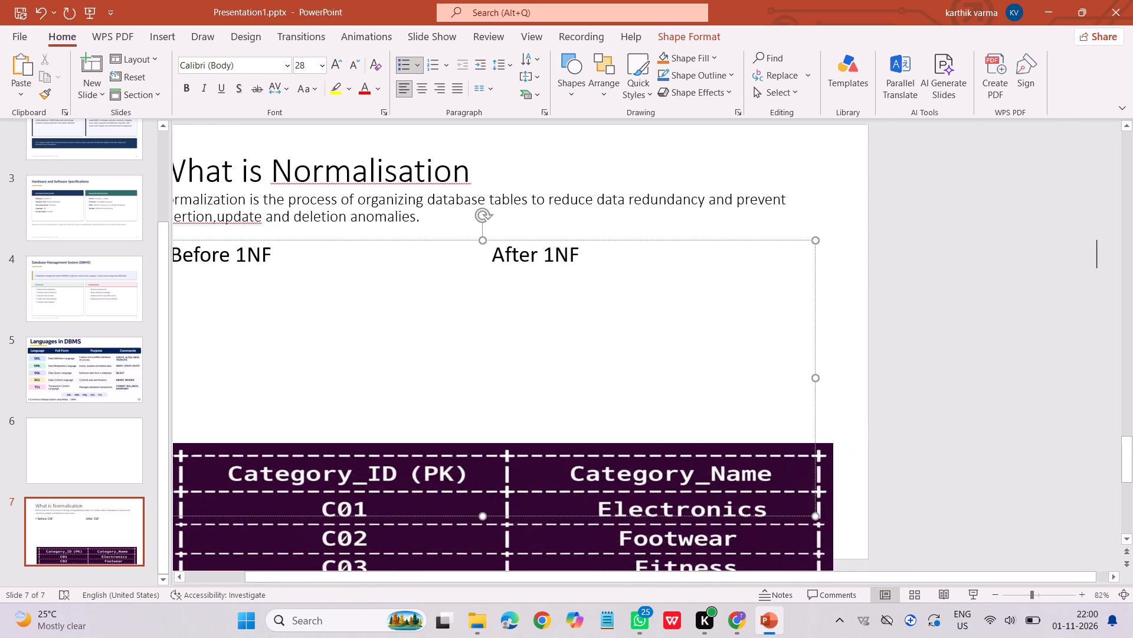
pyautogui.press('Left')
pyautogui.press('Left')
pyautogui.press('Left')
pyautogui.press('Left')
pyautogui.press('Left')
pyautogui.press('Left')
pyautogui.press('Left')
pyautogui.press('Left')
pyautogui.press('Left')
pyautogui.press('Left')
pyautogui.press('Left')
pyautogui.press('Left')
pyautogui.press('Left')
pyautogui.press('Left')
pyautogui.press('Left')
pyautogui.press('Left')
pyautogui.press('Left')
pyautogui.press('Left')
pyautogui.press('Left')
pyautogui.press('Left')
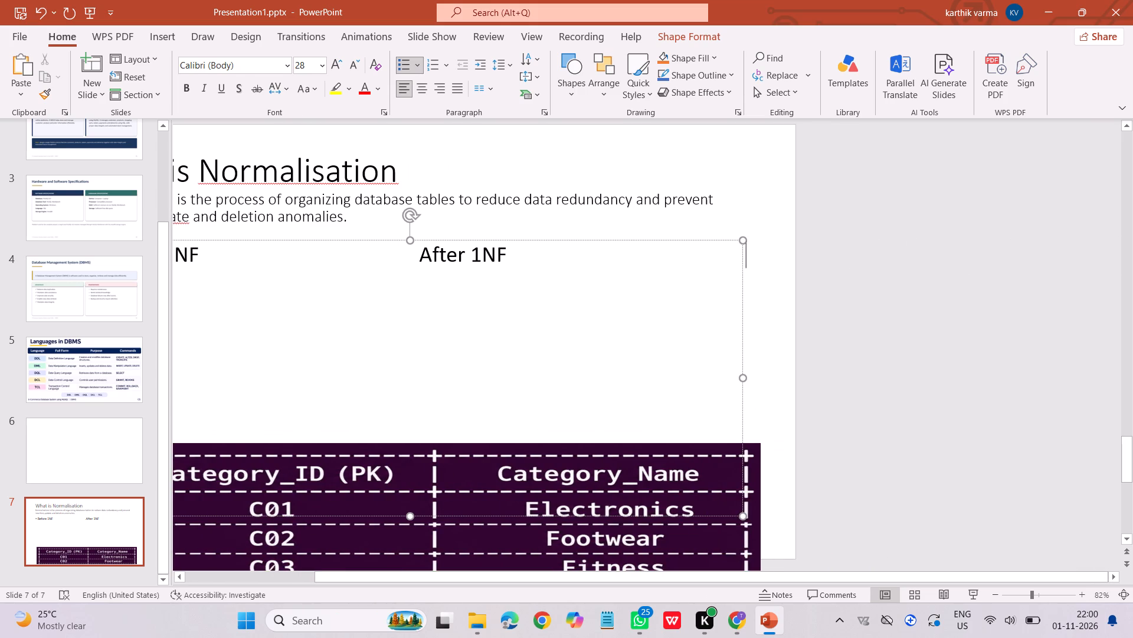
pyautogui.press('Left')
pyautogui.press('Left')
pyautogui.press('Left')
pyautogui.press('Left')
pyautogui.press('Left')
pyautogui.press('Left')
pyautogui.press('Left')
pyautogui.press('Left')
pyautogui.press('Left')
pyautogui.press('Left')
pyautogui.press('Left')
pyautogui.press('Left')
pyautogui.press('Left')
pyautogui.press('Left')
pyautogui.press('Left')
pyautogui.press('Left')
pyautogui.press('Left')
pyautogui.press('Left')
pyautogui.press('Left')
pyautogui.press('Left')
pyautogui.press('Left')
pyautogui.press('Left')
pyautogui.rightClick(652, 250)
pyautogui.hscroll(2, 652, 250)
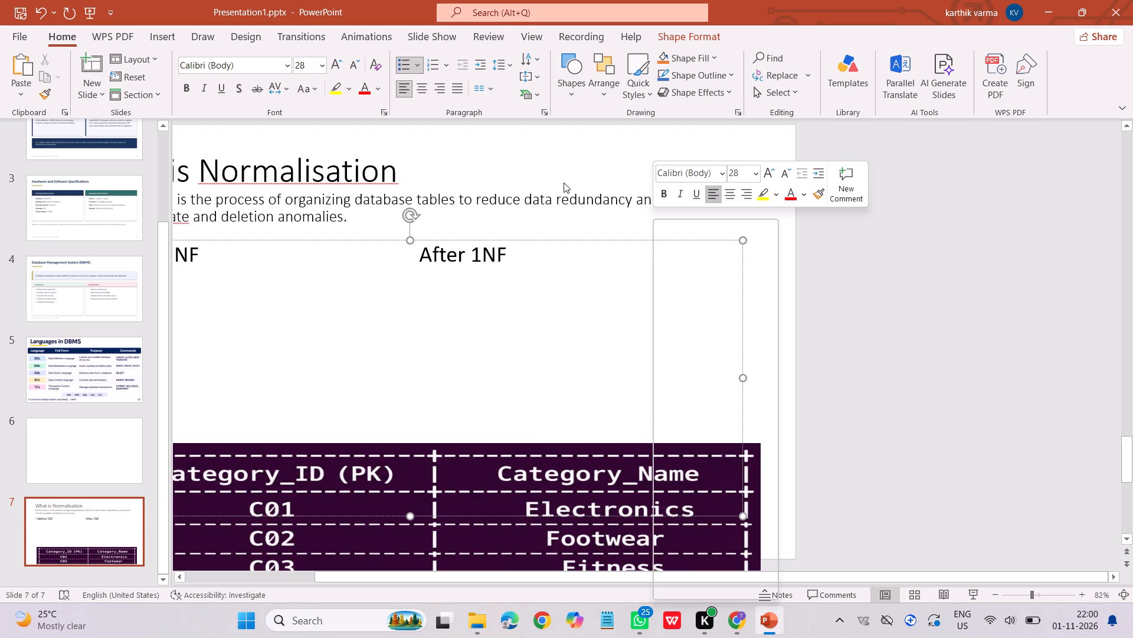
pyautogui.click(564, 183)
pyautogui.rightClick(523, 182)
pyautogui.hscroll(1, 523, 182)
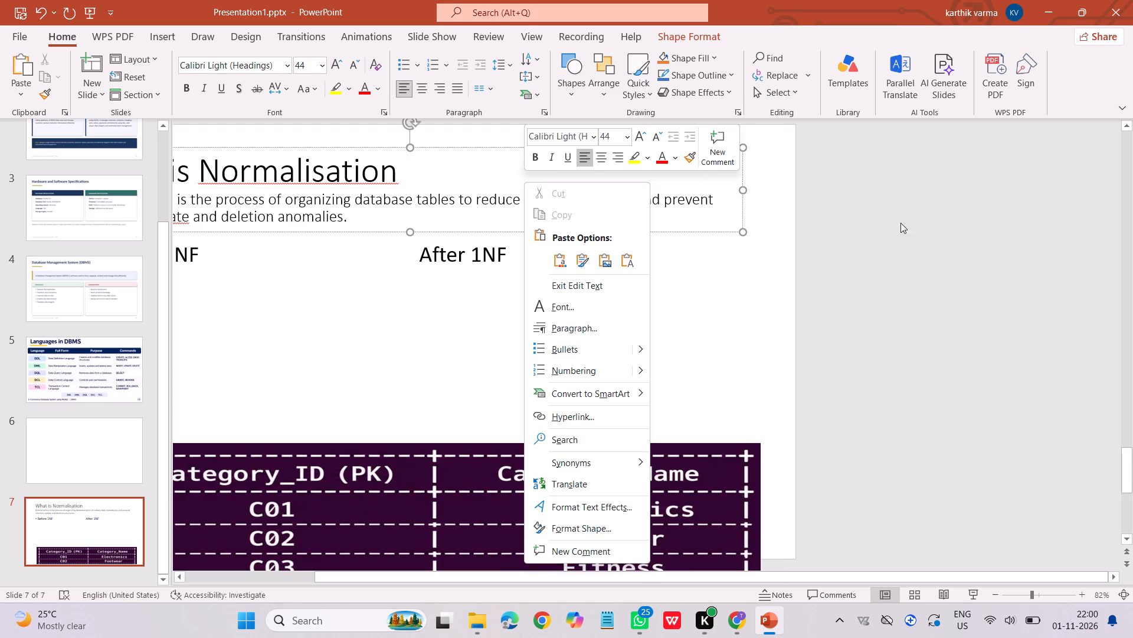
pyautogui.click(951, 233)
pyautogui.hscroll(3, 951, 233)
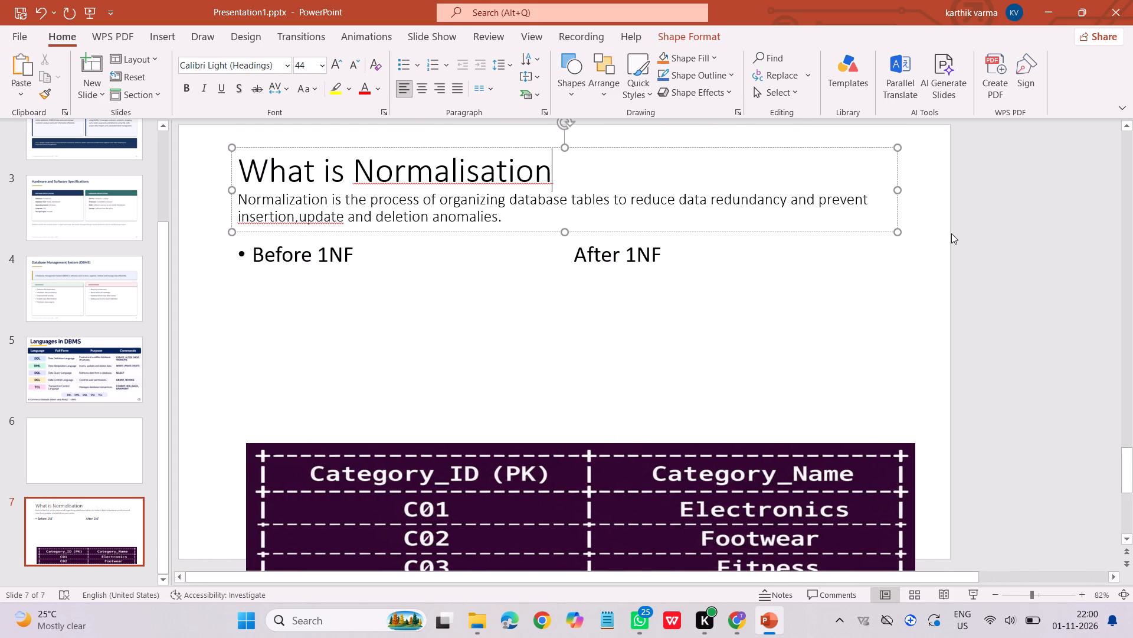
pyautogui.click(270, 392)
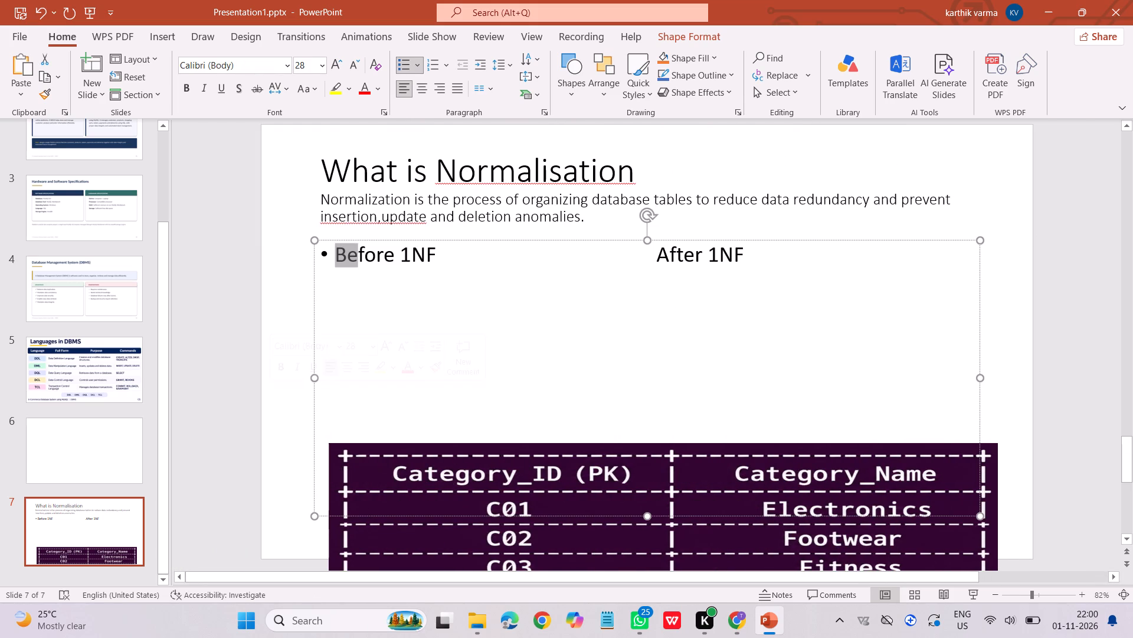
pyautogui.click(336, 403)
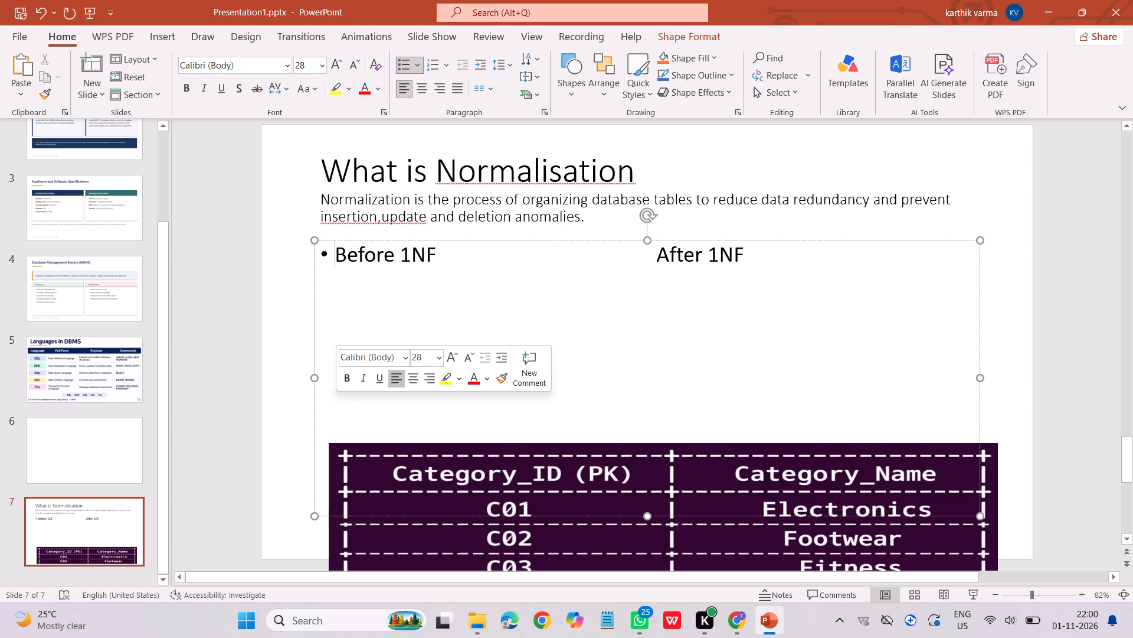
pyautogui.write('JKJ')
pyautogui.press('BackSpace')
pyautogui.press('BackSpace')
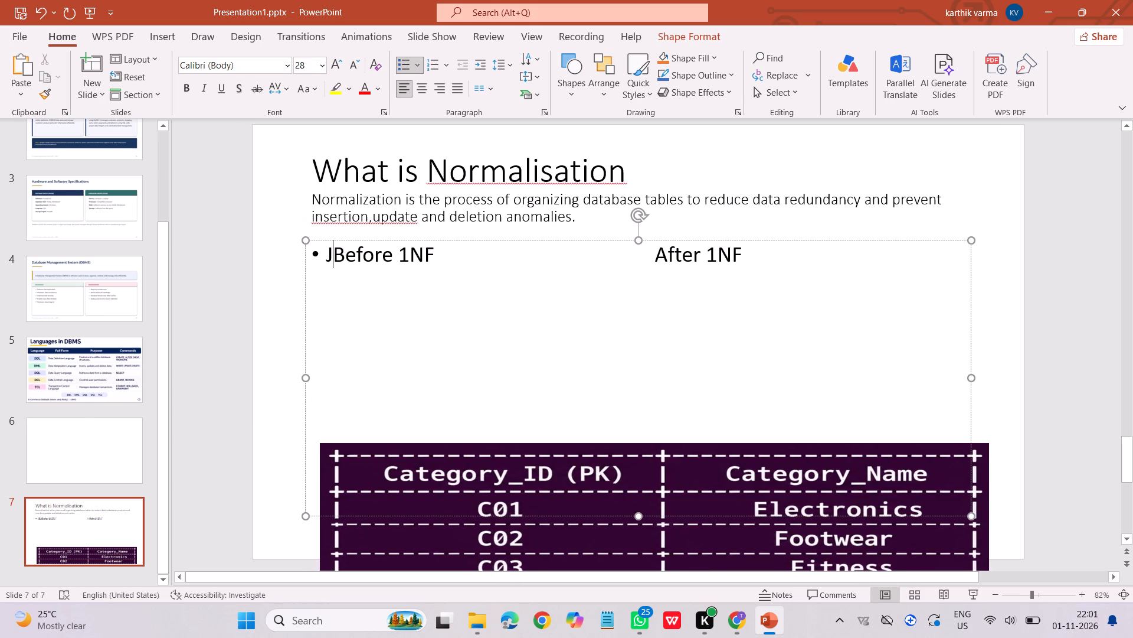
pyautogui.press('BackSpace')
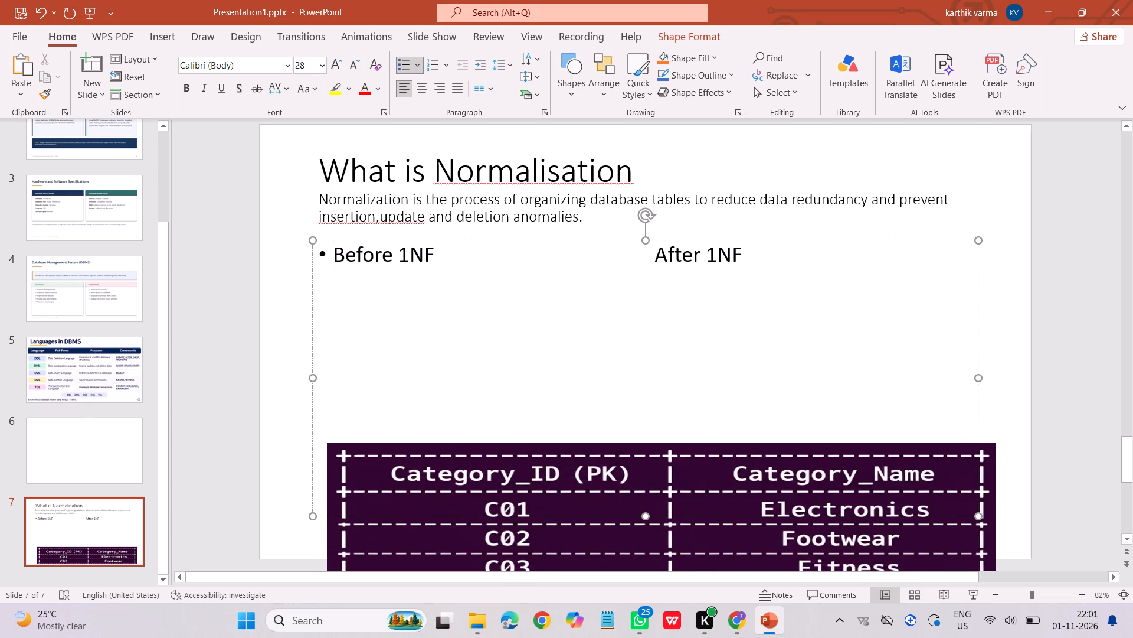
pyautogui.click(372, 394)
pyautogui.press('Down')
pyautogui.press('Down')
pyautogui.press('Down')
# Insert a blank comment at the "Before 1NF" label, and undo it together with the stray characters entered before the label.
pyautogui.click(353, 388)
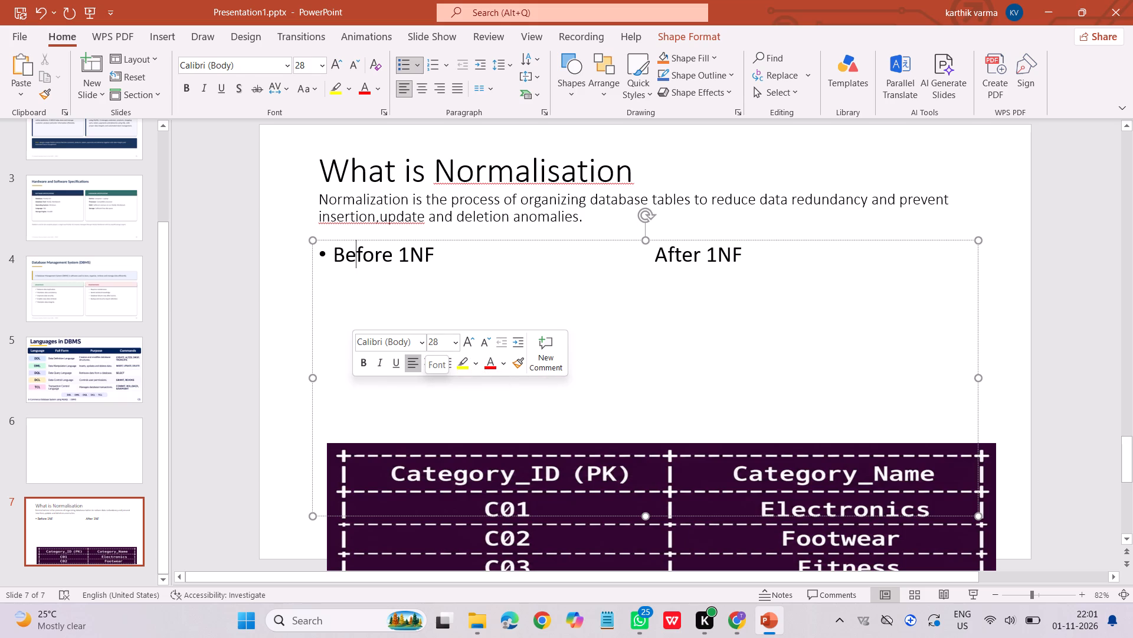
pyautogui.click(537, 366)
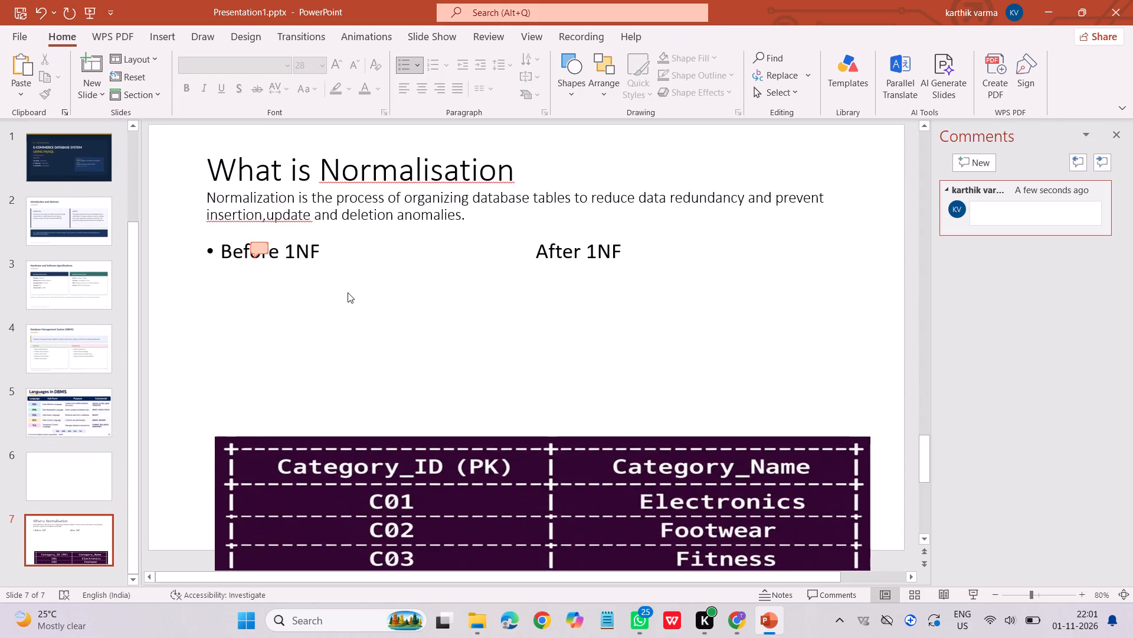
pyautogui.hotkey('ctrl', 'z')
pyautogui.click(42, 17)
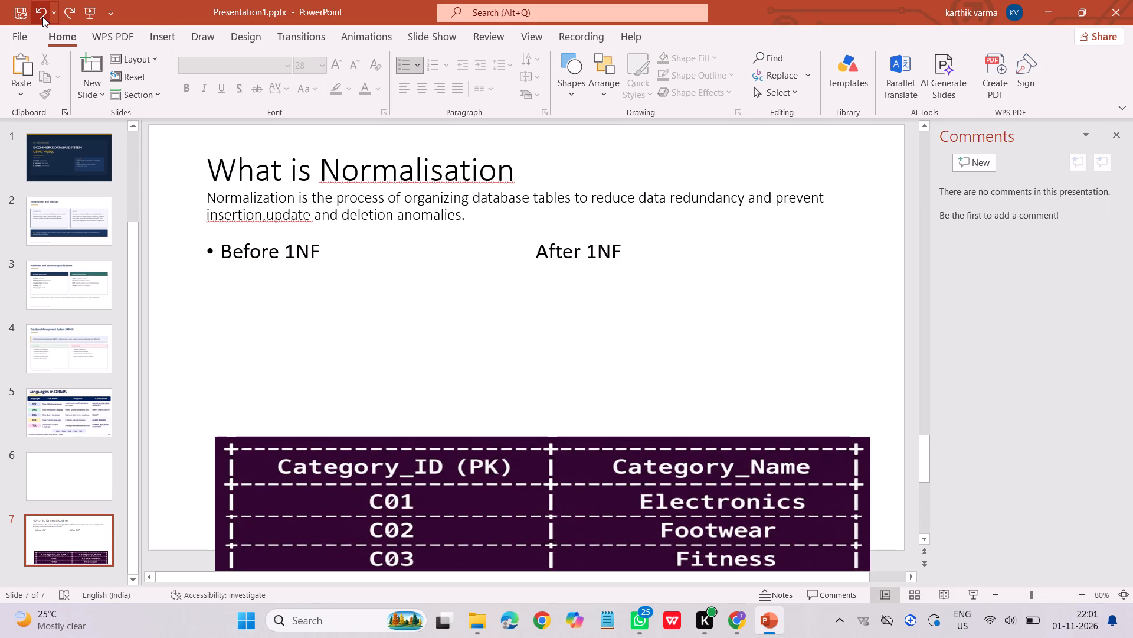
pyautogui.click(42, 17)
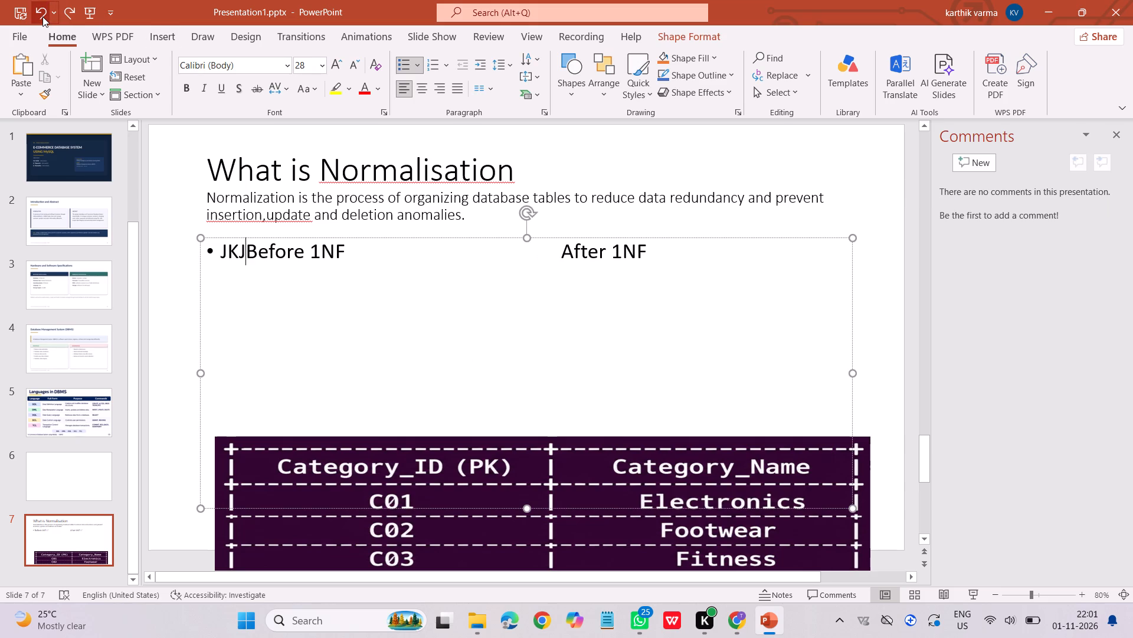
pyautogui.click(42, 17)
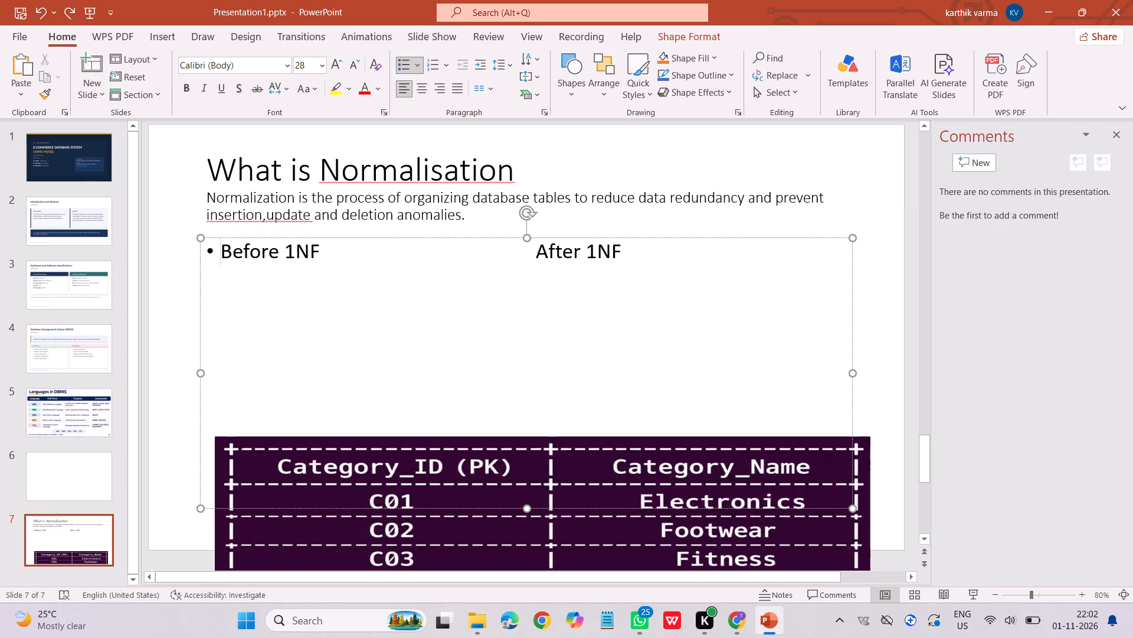
# Shrink the category table picture slightly in proportion and reposition it directly beneath the "Before 1NF" and "After 1NF" labels.
pyautogui.moveTo(430, 460); pyautogui.dragTo(405, 307)
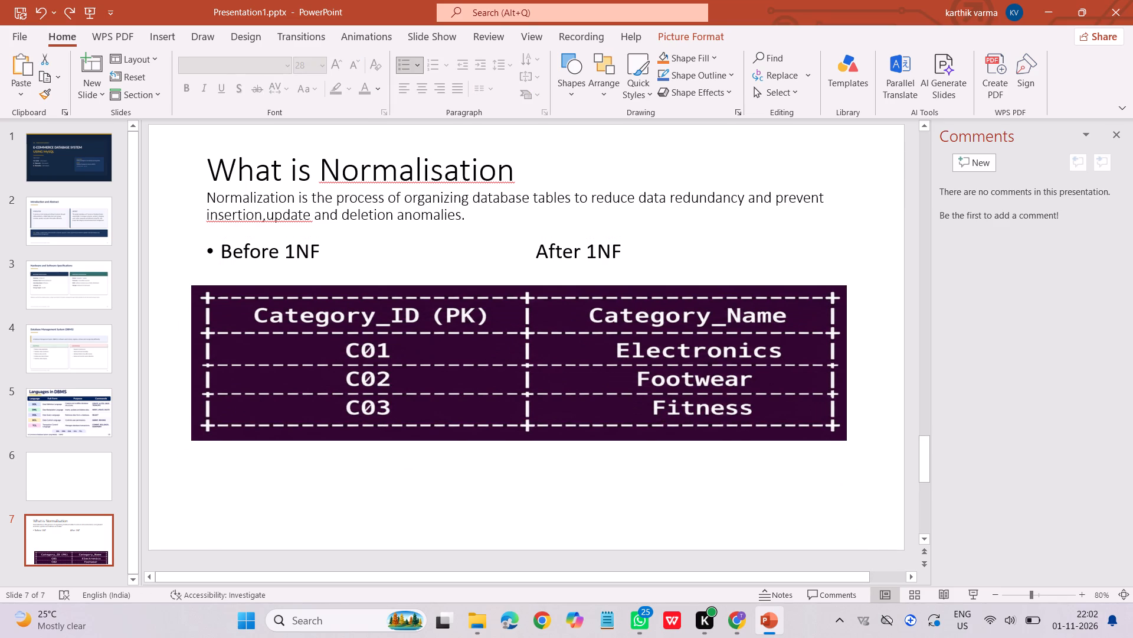
pyautogui.moveTo(405, 307); pyautogui.dragTo(403, 303)
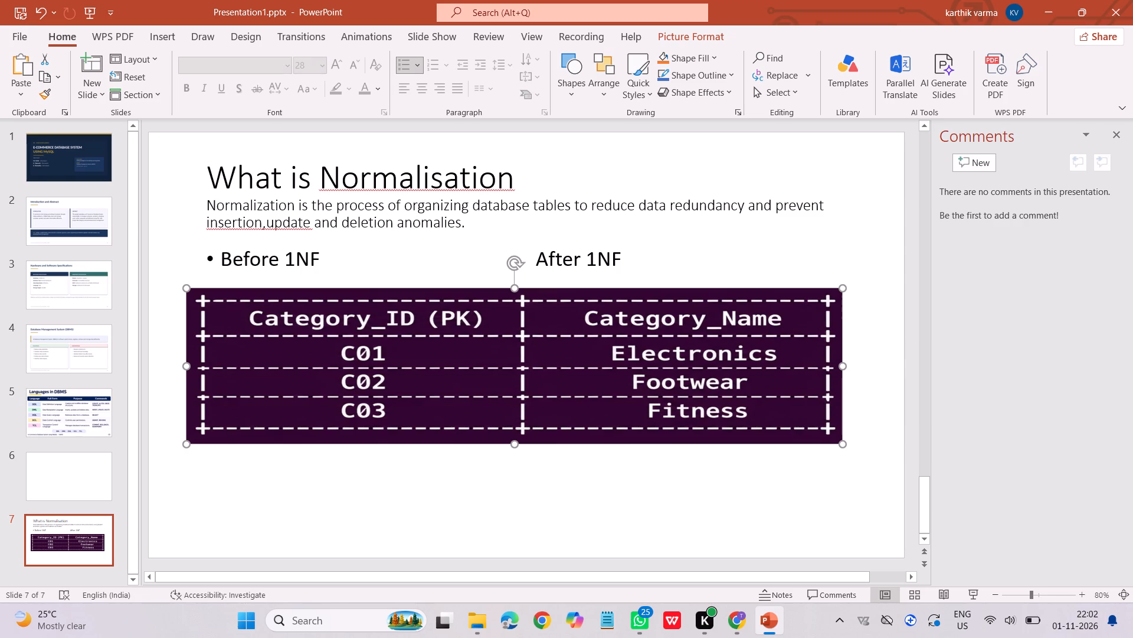
pyautogui.moveTo(185, 445); pyautogui.dragTo(199, 421)
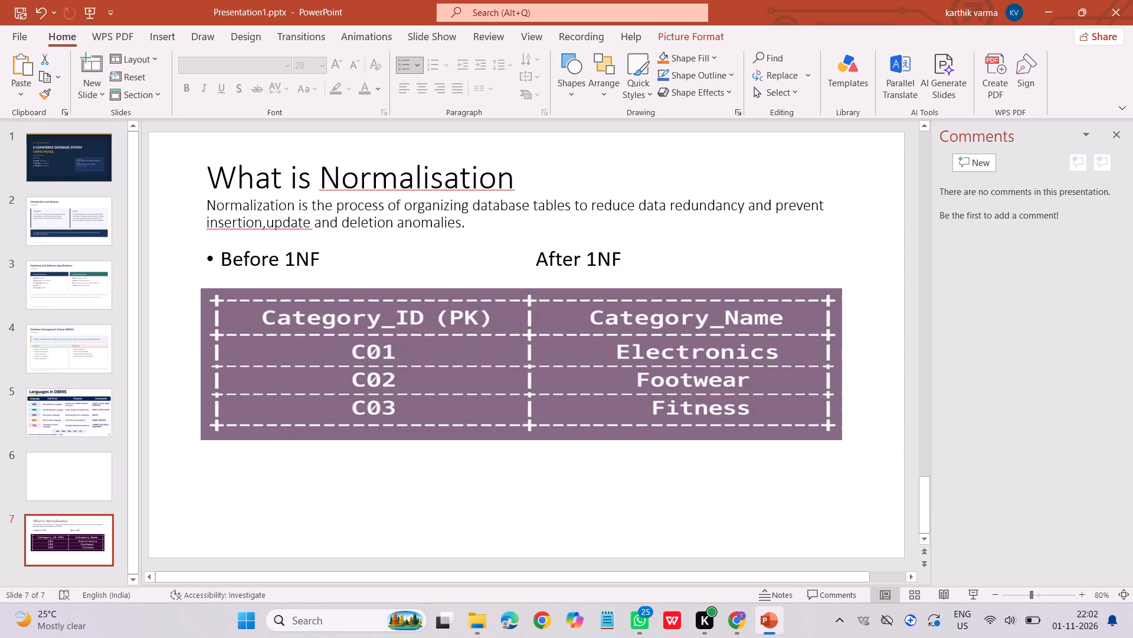
pyautogui.moveTo(199, 421); pyautogui.dragTo(217, 405)
pyautogui.moveTo(368, 385); pyautogui.dragTo(334, 366)
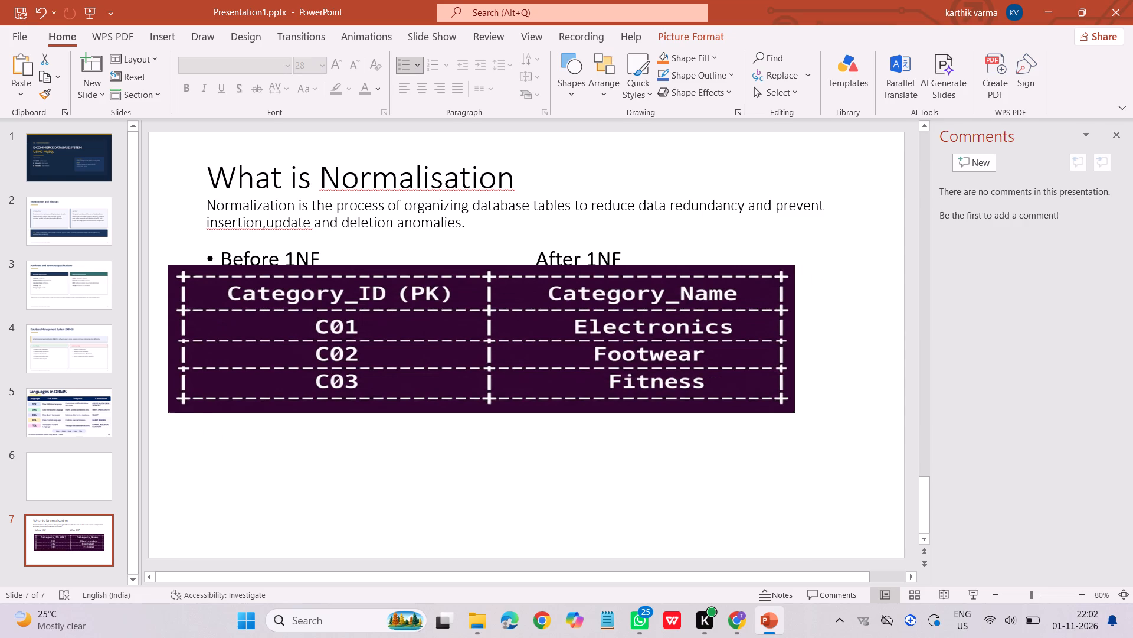
pyautogui.moveTo(334, 366); pyautogui.dragTo(349, 372)
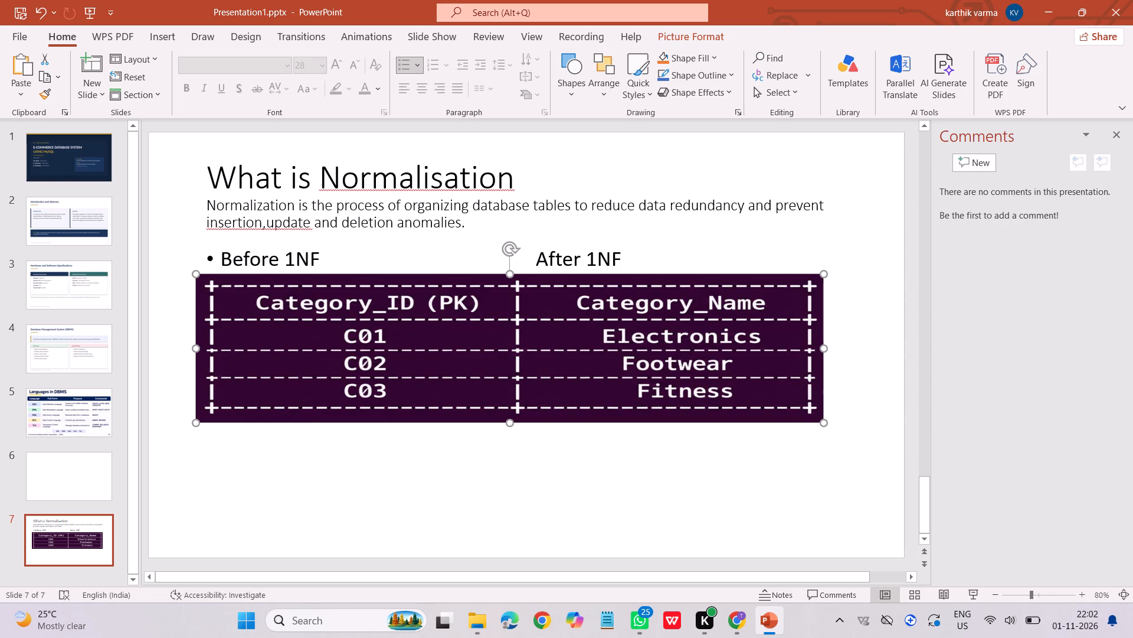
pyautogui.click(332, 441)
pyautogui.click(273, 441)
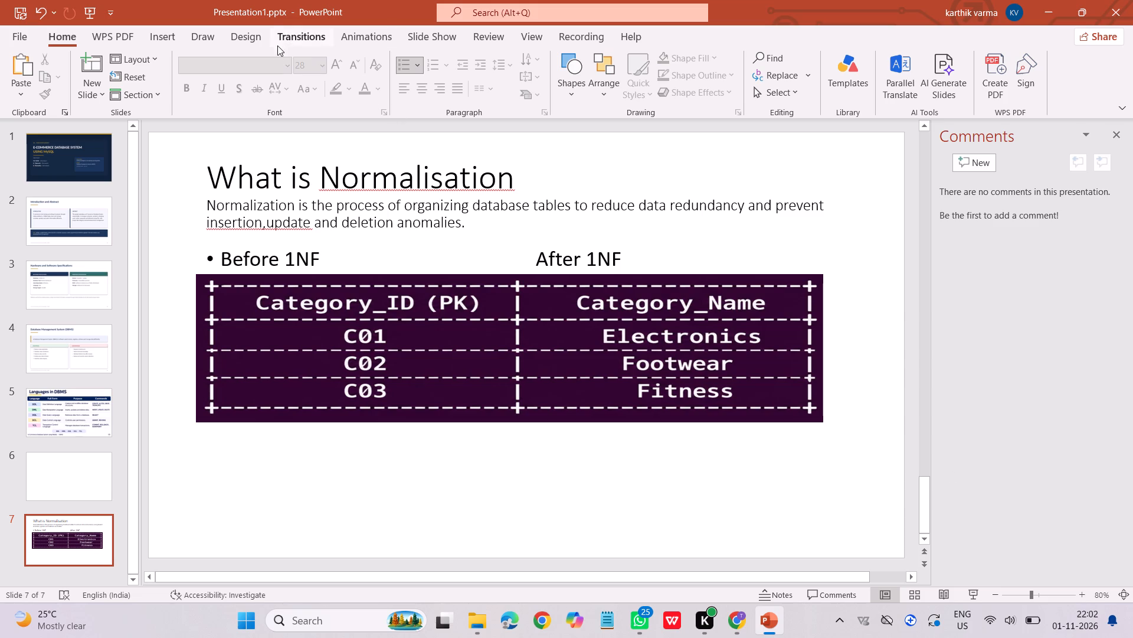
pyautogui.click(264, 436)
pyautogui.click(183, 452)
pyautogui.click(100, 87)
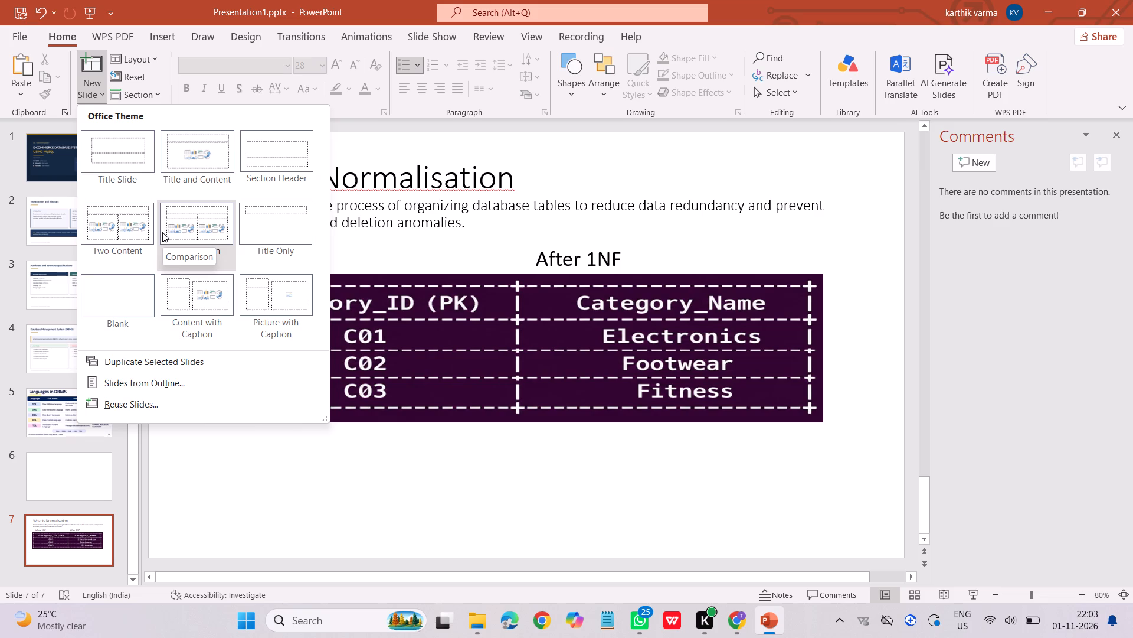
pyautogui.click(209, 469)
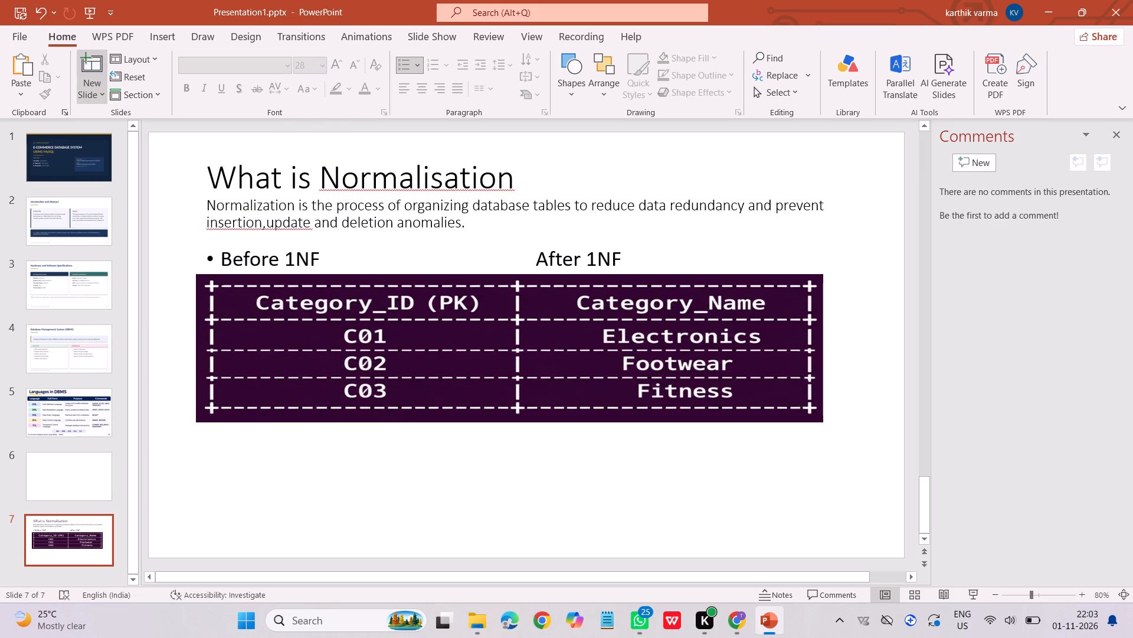
# Add a section starting at the "What is Normalisation" slide and dismiss its renaming without entering a custom name.
pyautogui.click(155, 94)
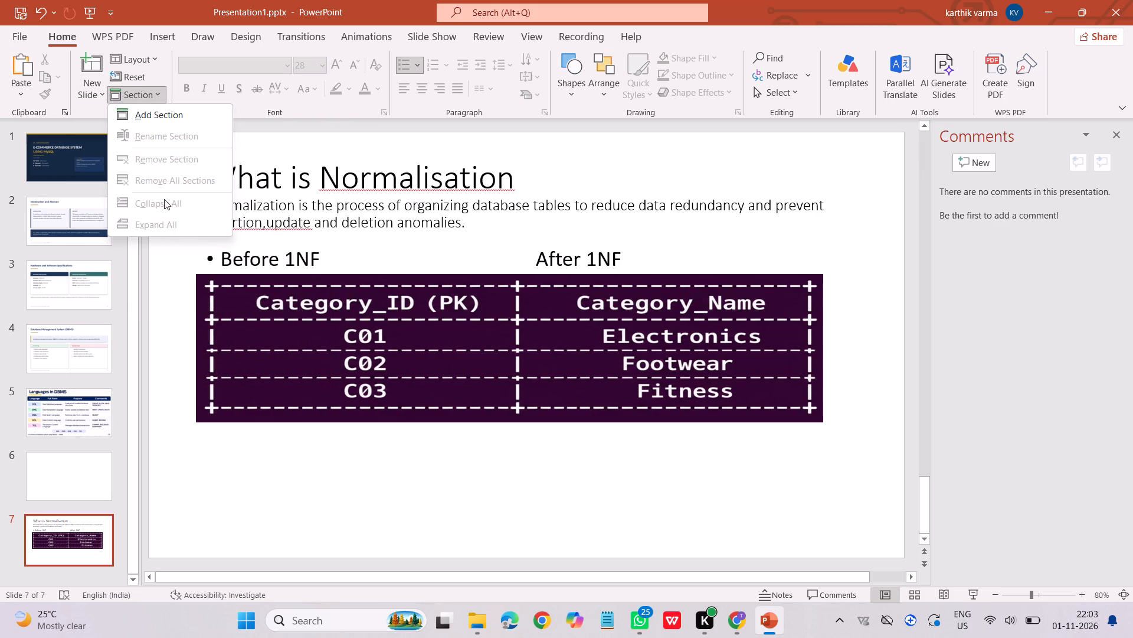
pyautogui.click(175, 116)
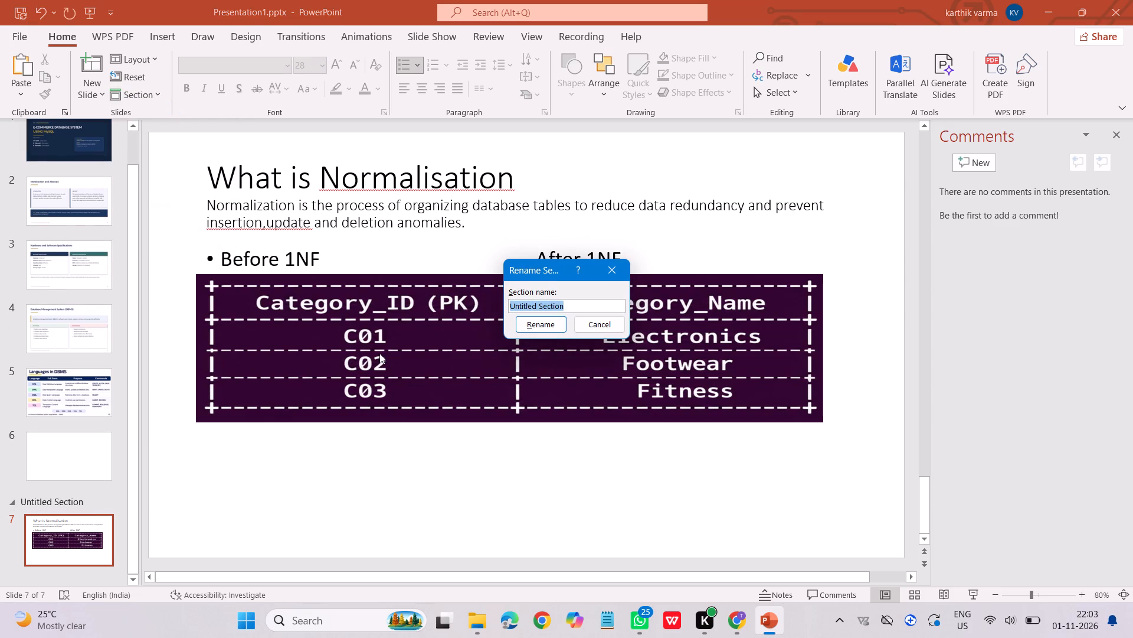
pyautogui.click(608, 270)
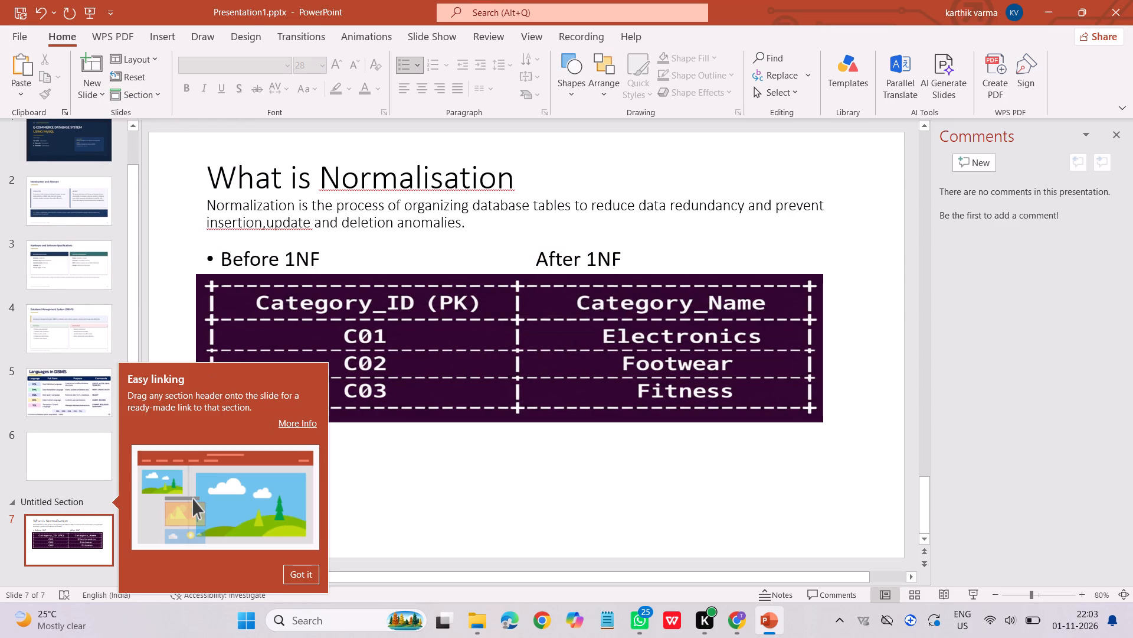
# Dismiss the Easy linking tip shown beside the new section.
pyautogui.click(293, 579)
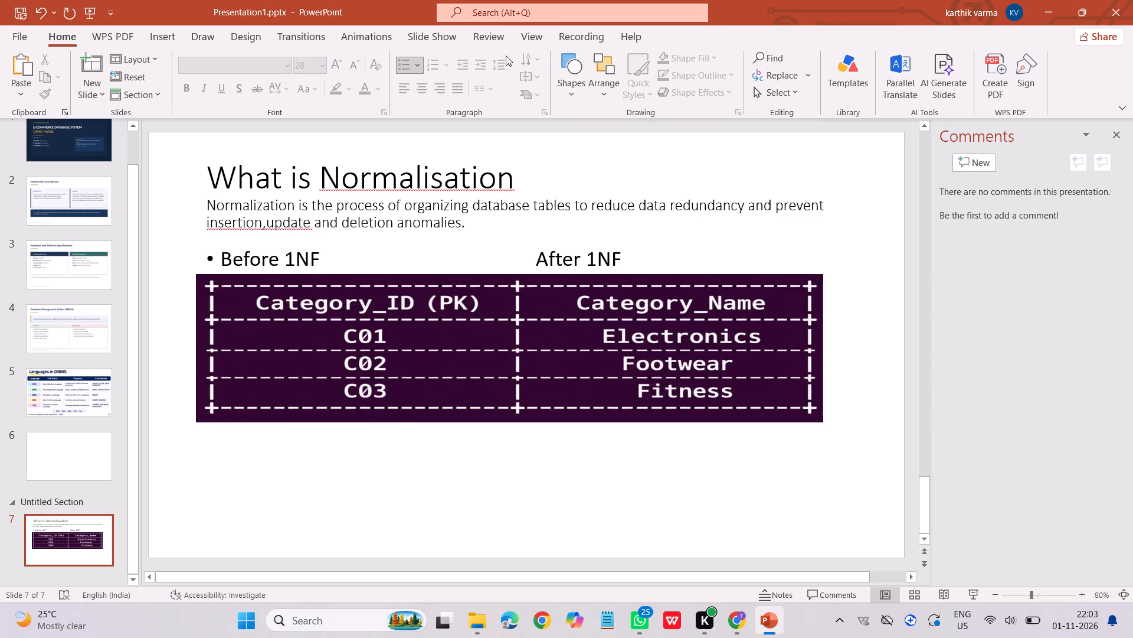
# Start a search within the presentation program.
pyautogui.click(495, 14)
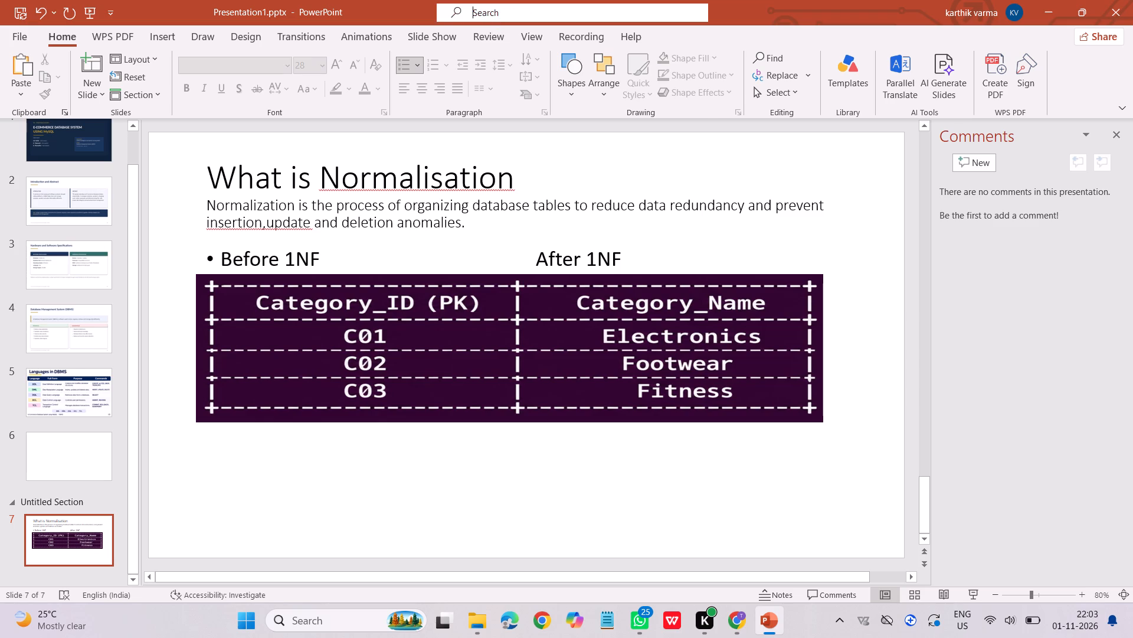